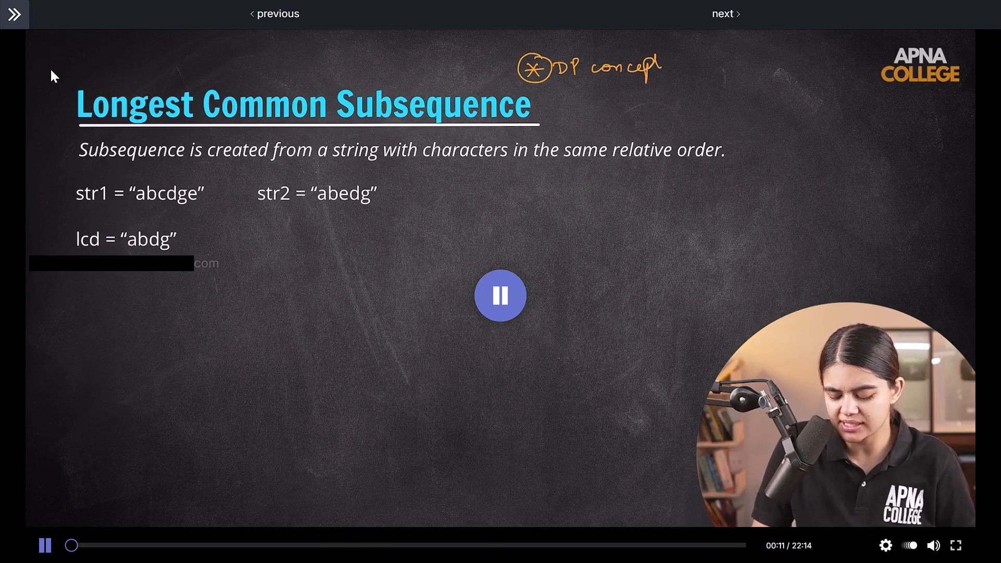
Pause the Longest Common Subsequence lecture at about 00:18 and look through the course outline down to DP (Part 3).
click(22, 24)
scroll(116, 215, down, 1)
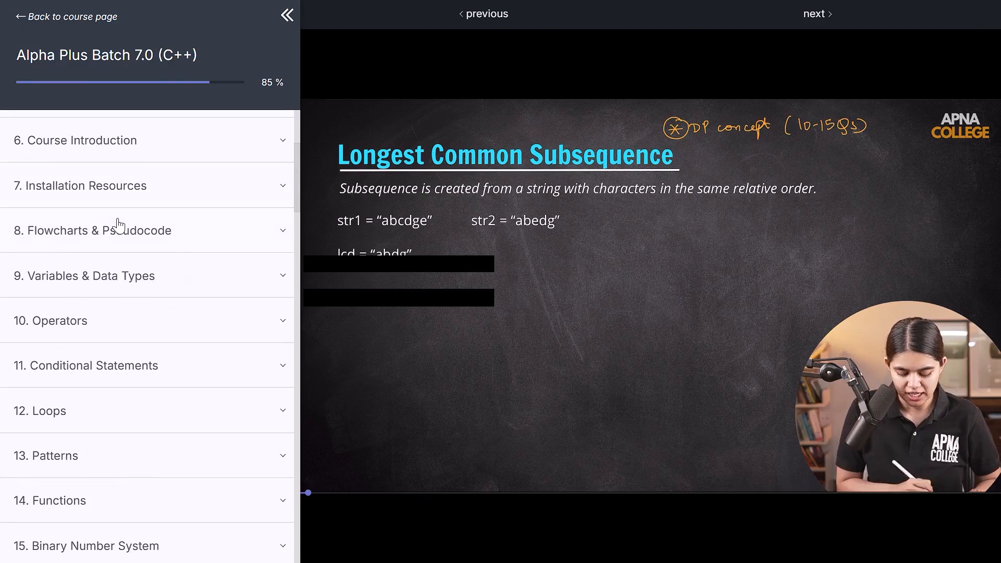
scroll(108, 297, down, 1)
click(653, 291)
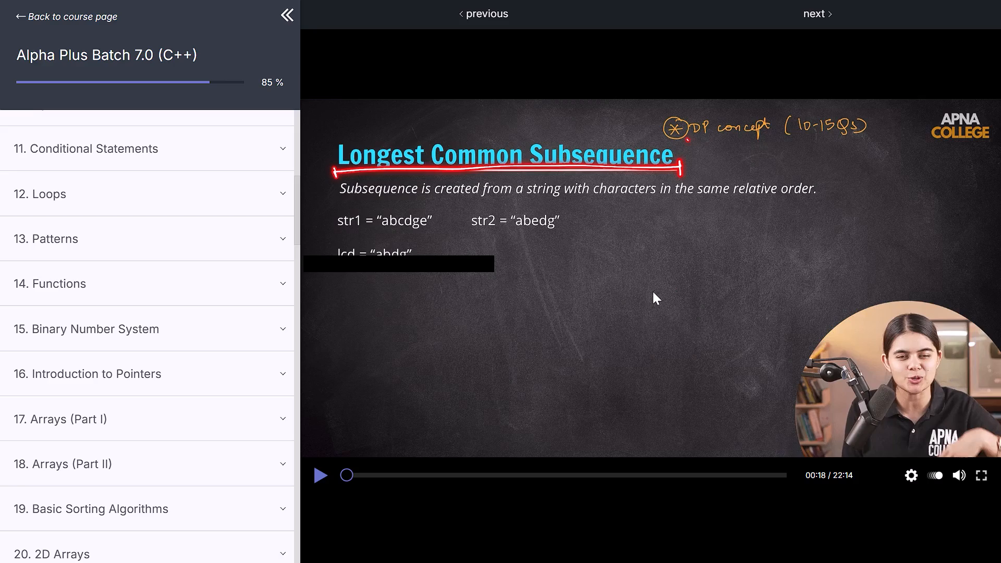
scroll(74, 339, down, 6)
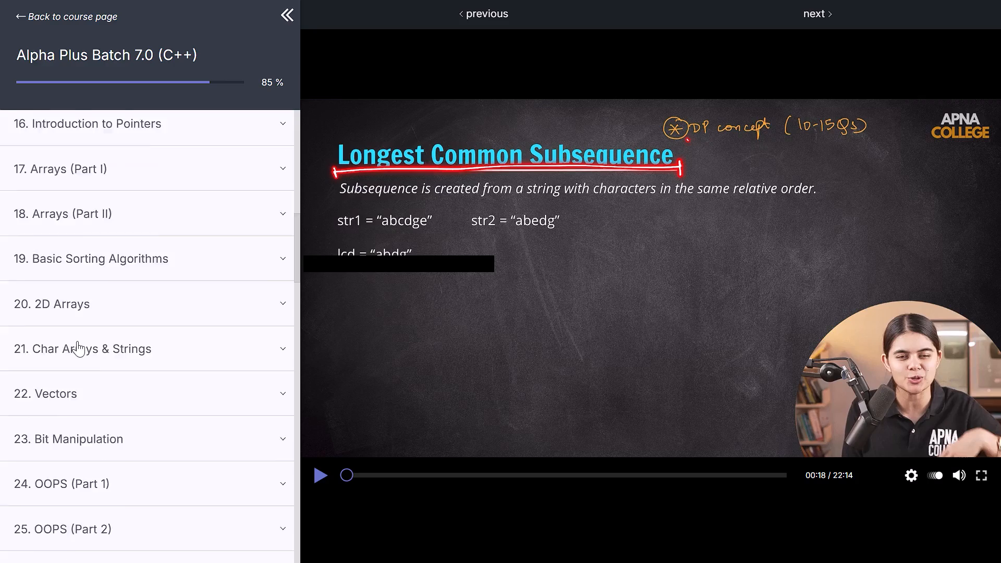
scroll(77, 341, down, 6)
scroll(88, 345, up, 1)
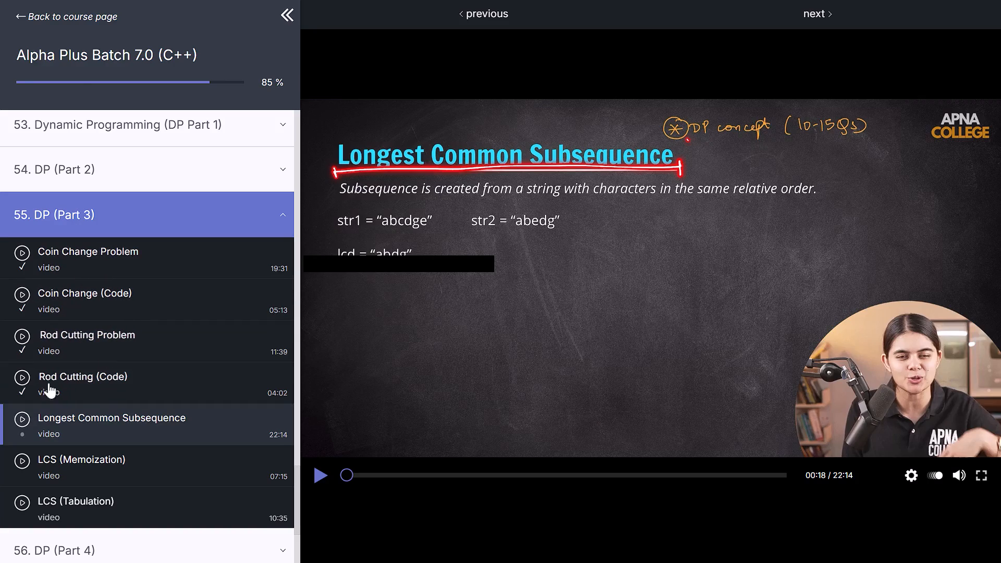
click(292, 21)
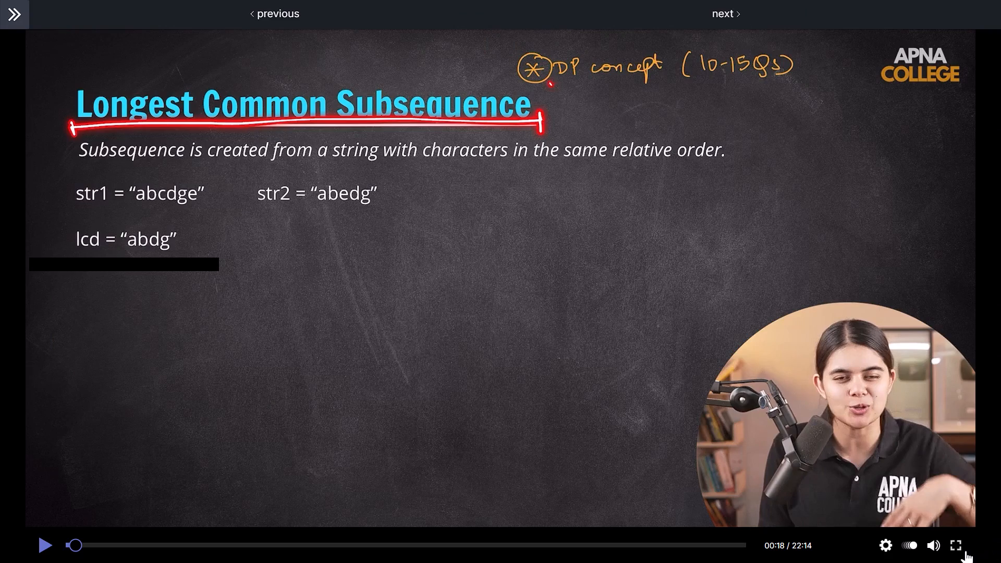
Leave the full-screen lecture and switch to Google Chrome, using the profile with the dark seated-figure picture.
key(Escape)
click(500, 51)
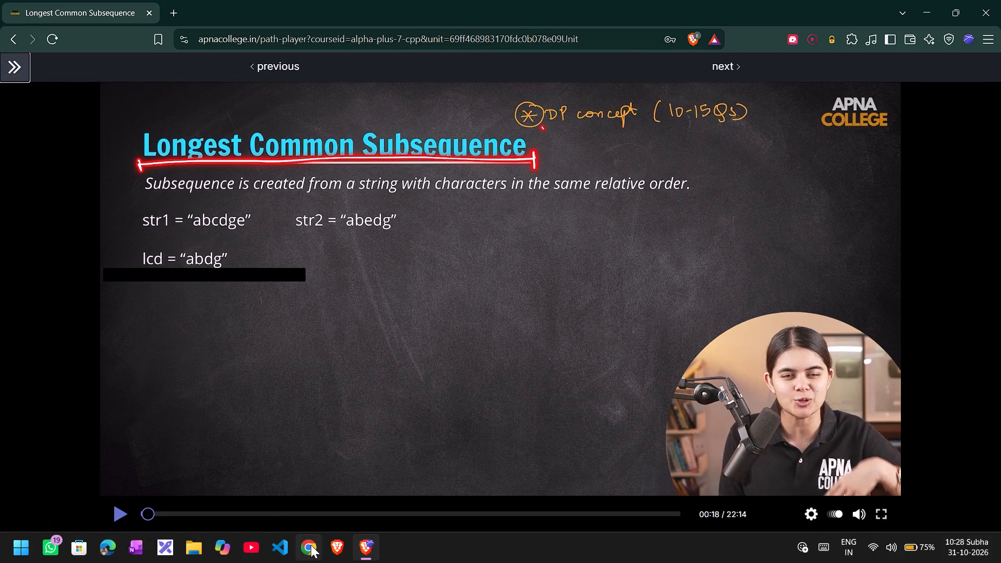
click(311, 545)
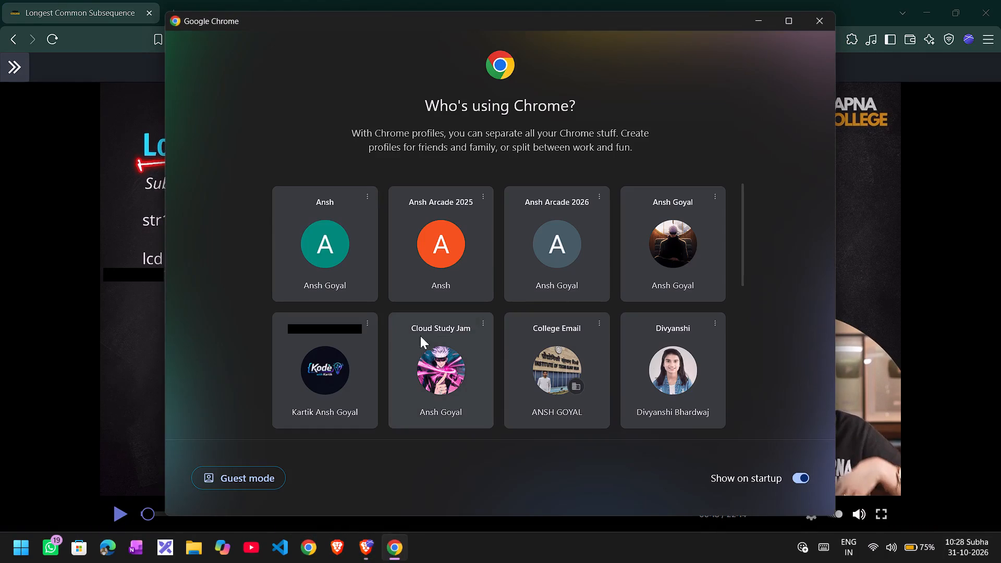
click(547, 336)
click(684, 256)
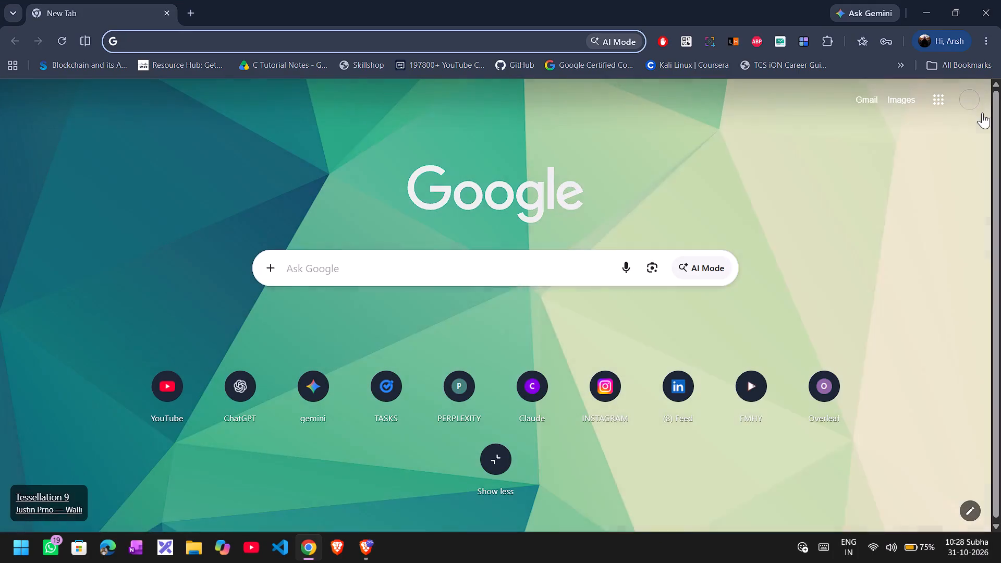
Switch to the college Google account and open Google Drive with it.
click(964, 98)
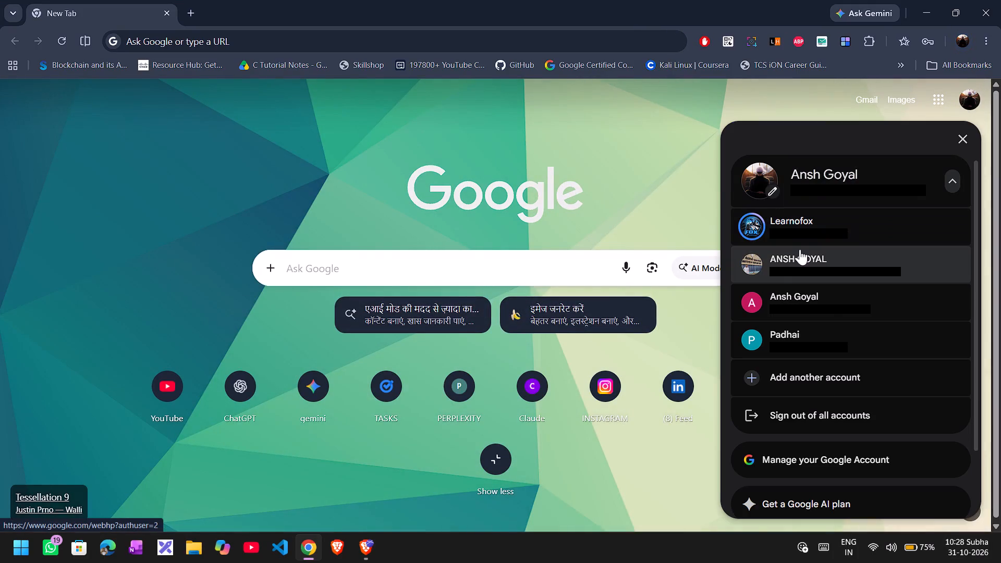
click(799, 249)
click(185, 11)
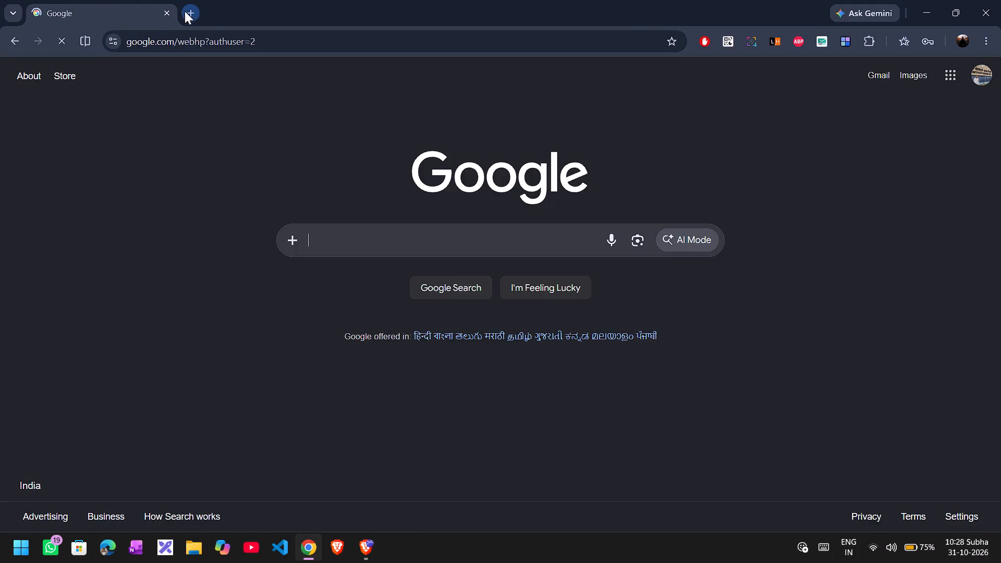
click(102, 0)
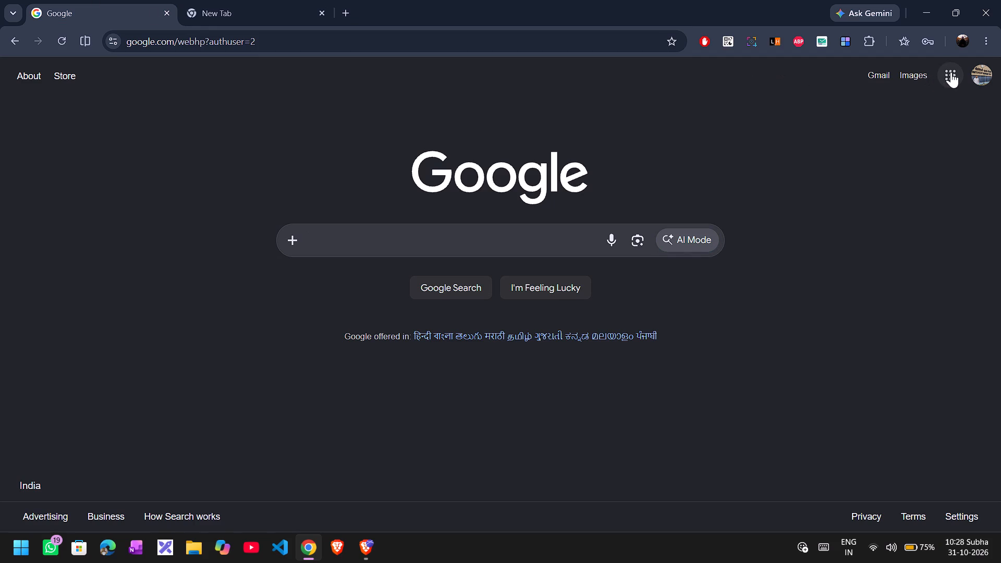
click(951, 72)
click(934, 164)
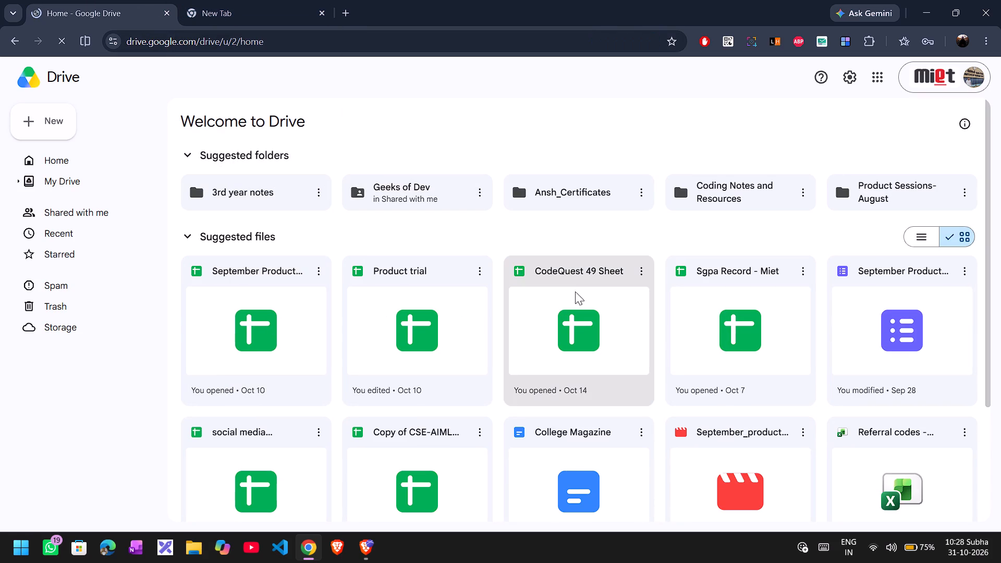
Open the CodeQuest 49 Sheet spreadsheet from the suggested files in Drive.
double_click(552, 317)
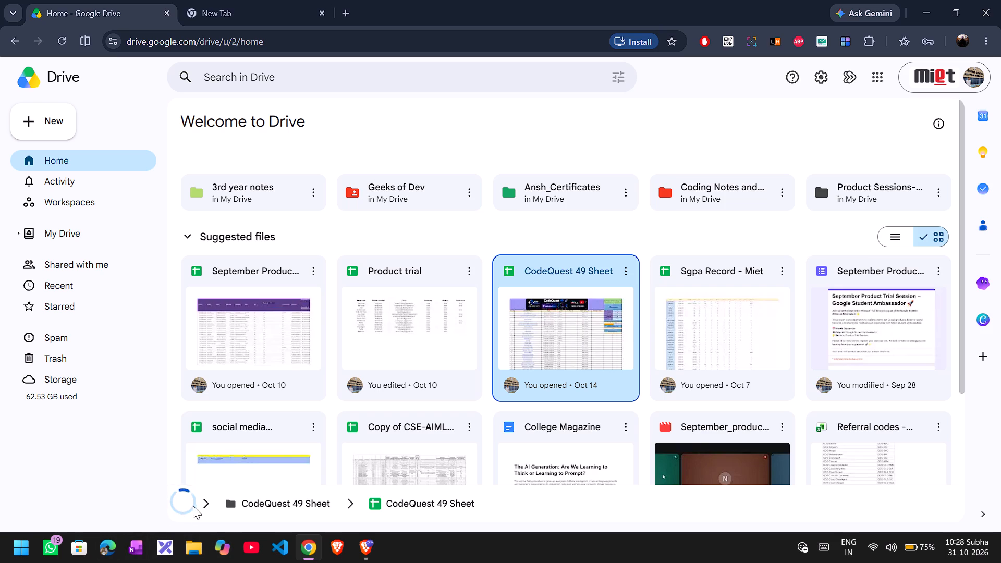
double_click(567, 290)
click(569, 297)
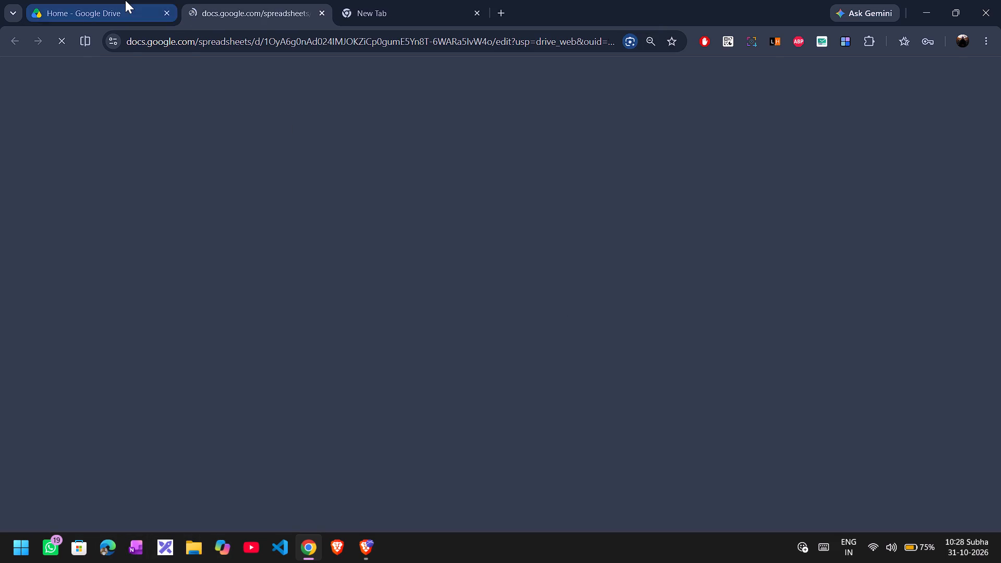
click(125, 0)
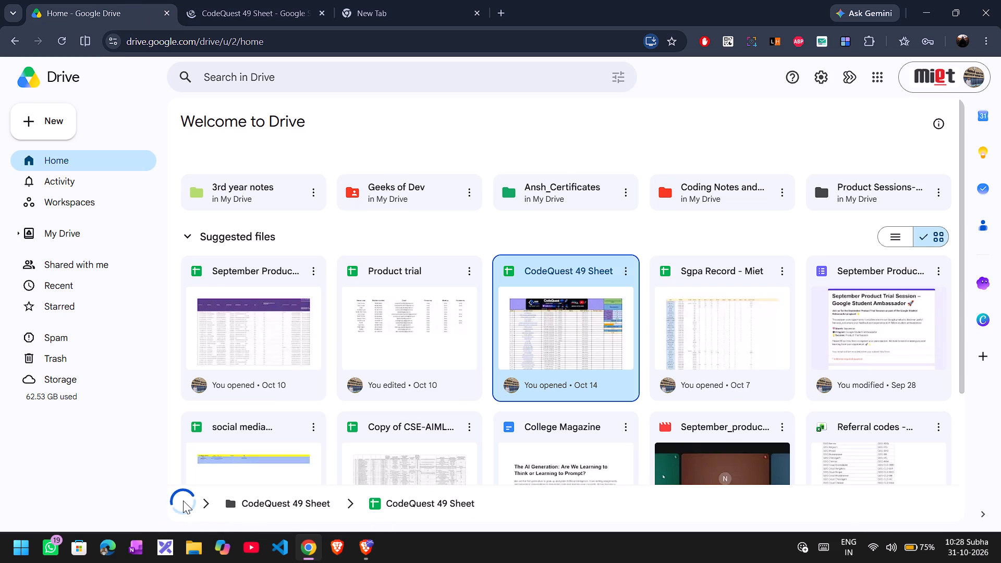
click(254, 0)
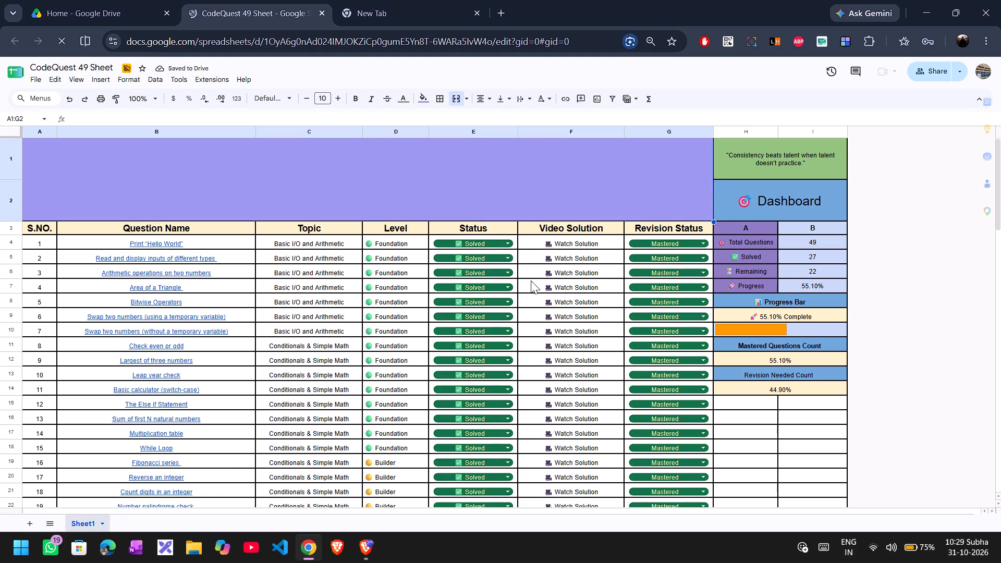
Look over the CodeQuest 49 question list, including the strength rating note and coloured bands below it.
scroll(614, 345, down, 3)
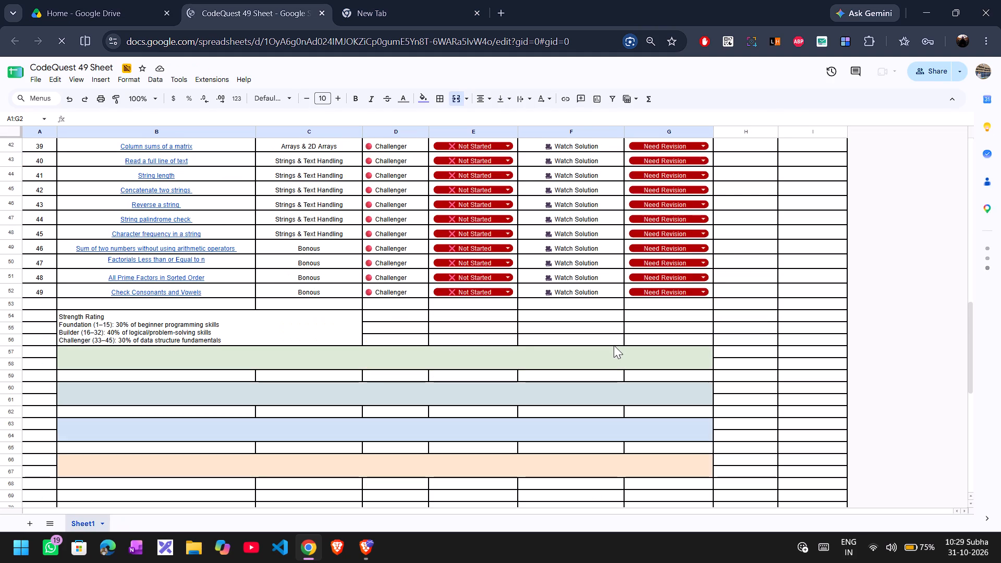
click(59, 329)
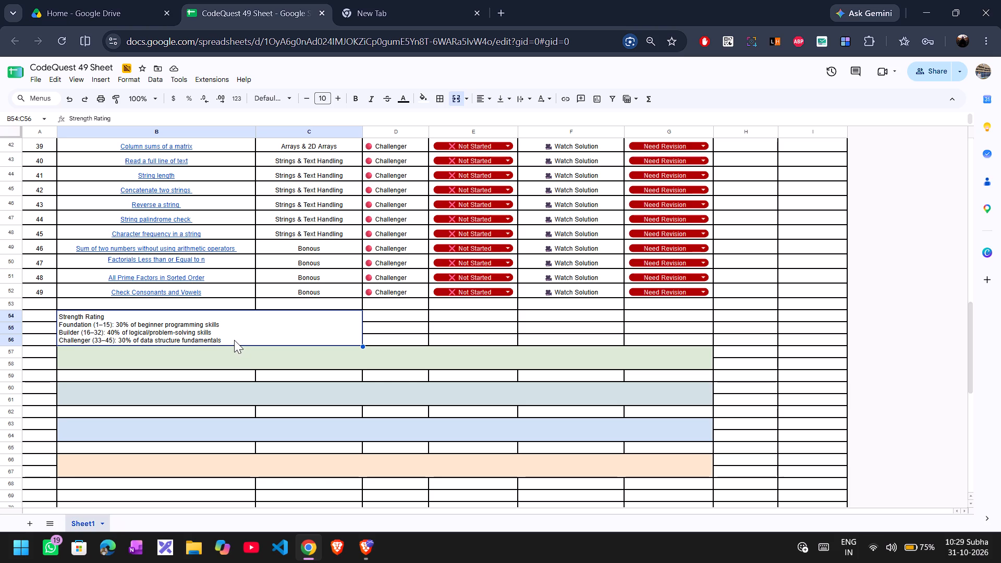
click(209, 354)
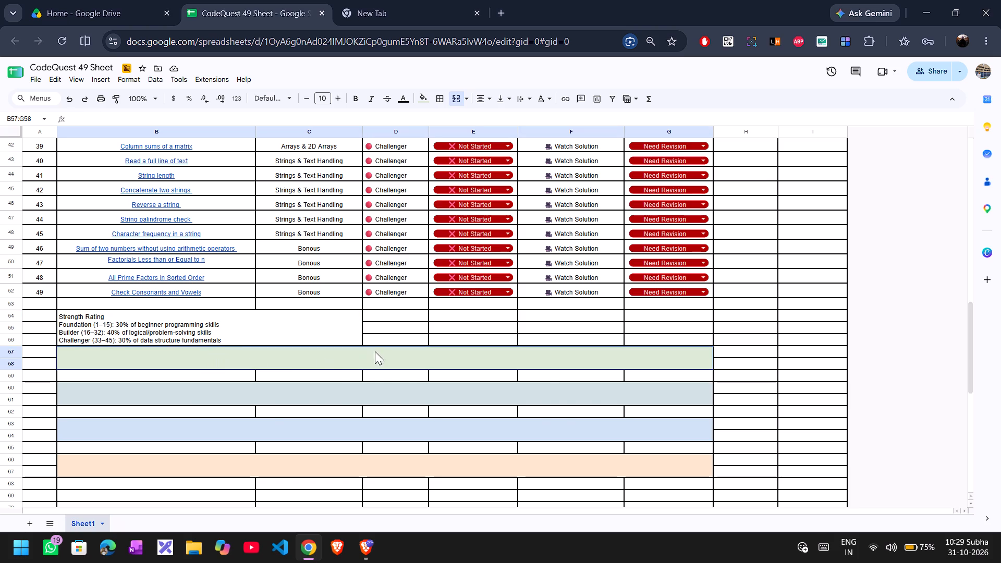
scroll(381, 350, up, 4)
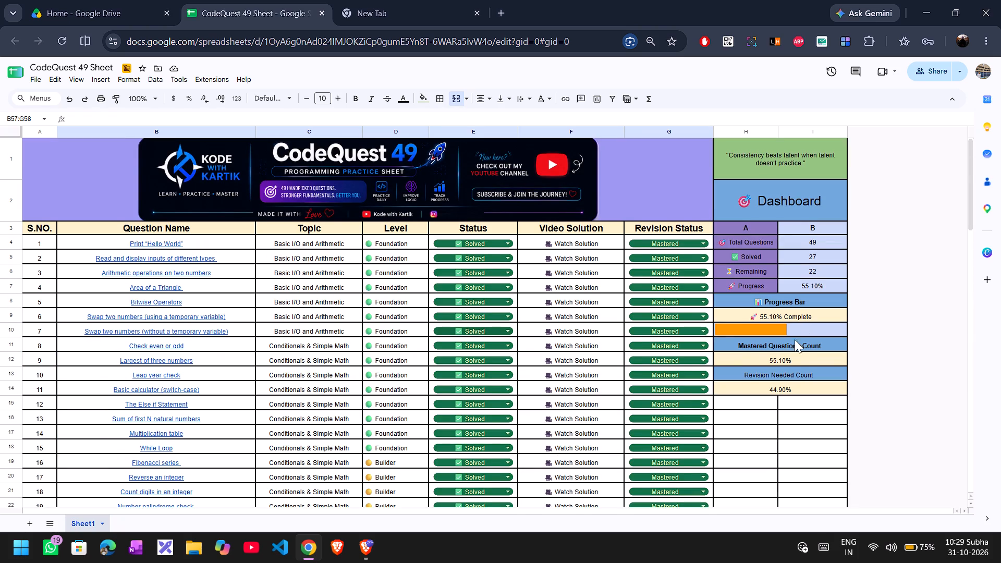
Open the status choices for question 1, Print "Hello World".
click(480, 239)
click(485, 243)
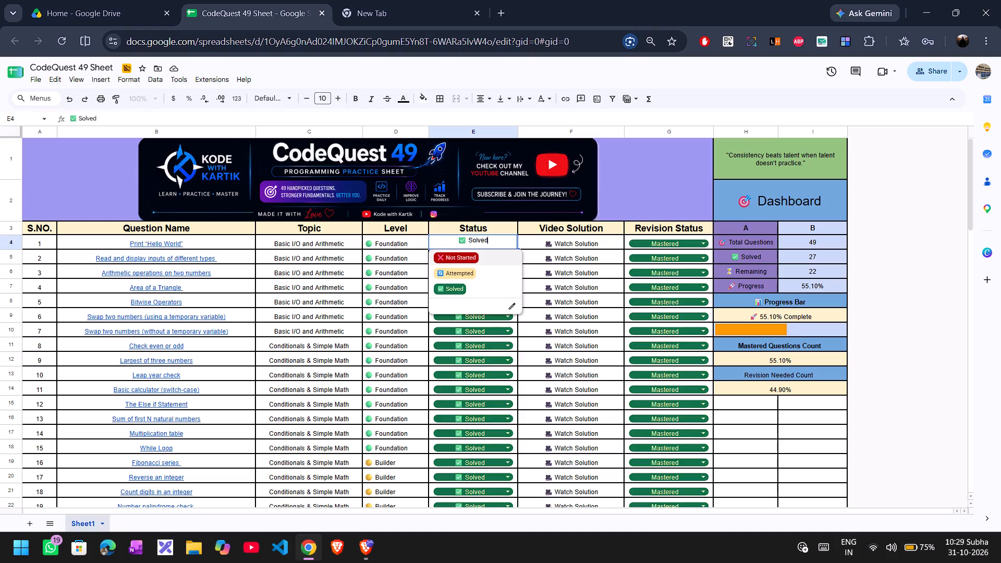
Remove the other editor's access in the sharing settings of CodeQuest 49 Sheet.
click(934, 76)
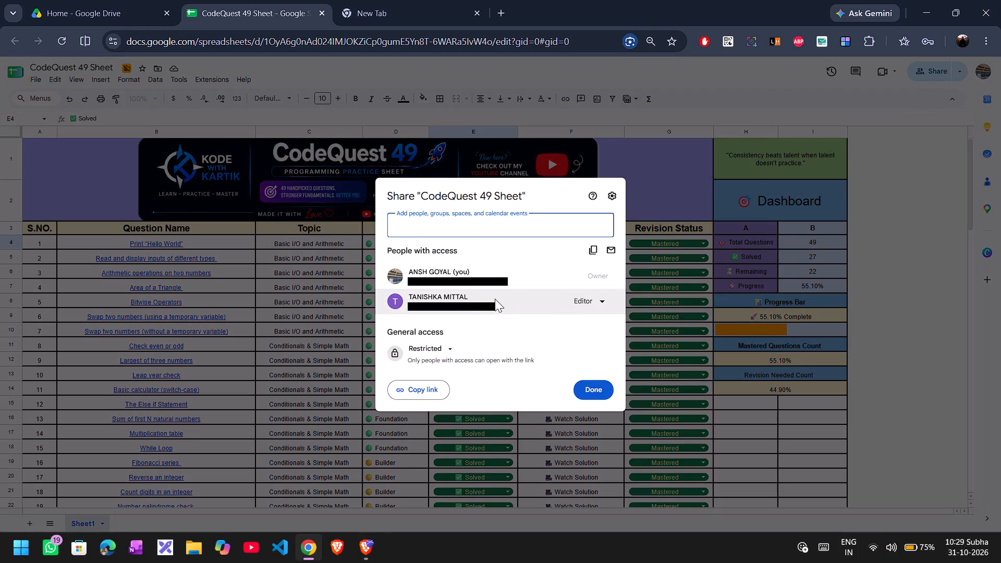
click(600, 299)
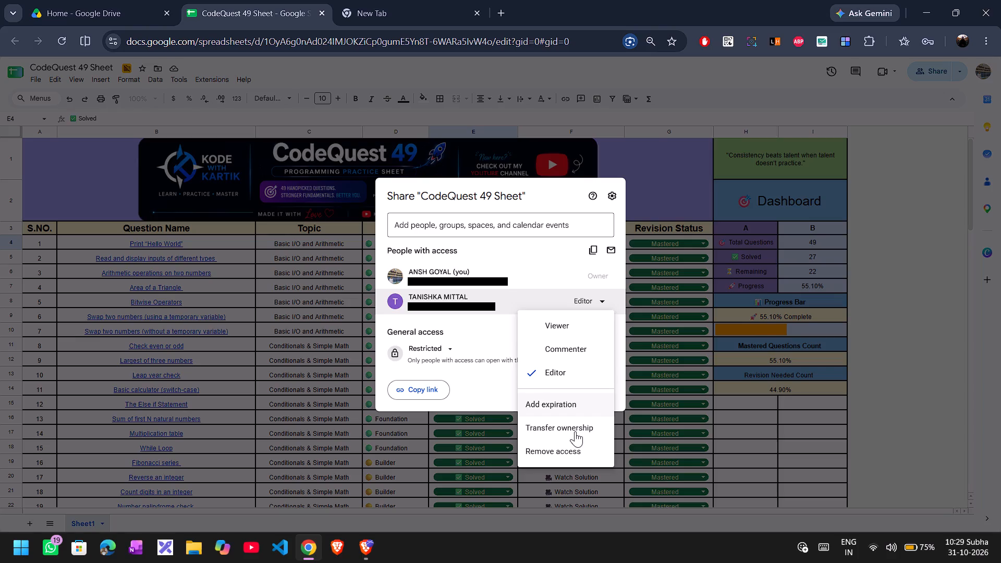
click(571, 454)
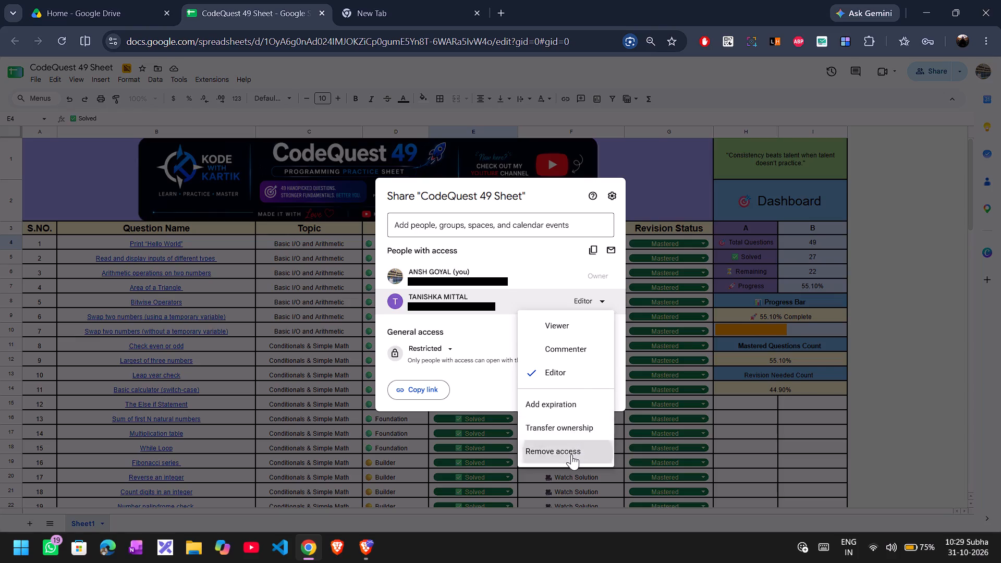
click(600, 389)
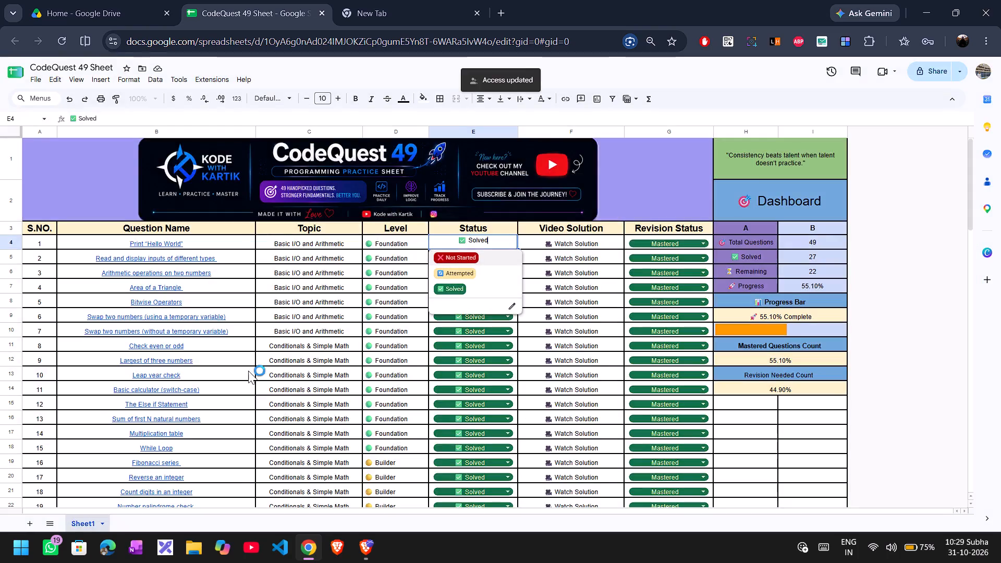
Set the status of questions 1 to 7, the Basic I/O and Arithmetic topic, to Not Started.
click(473, 260)
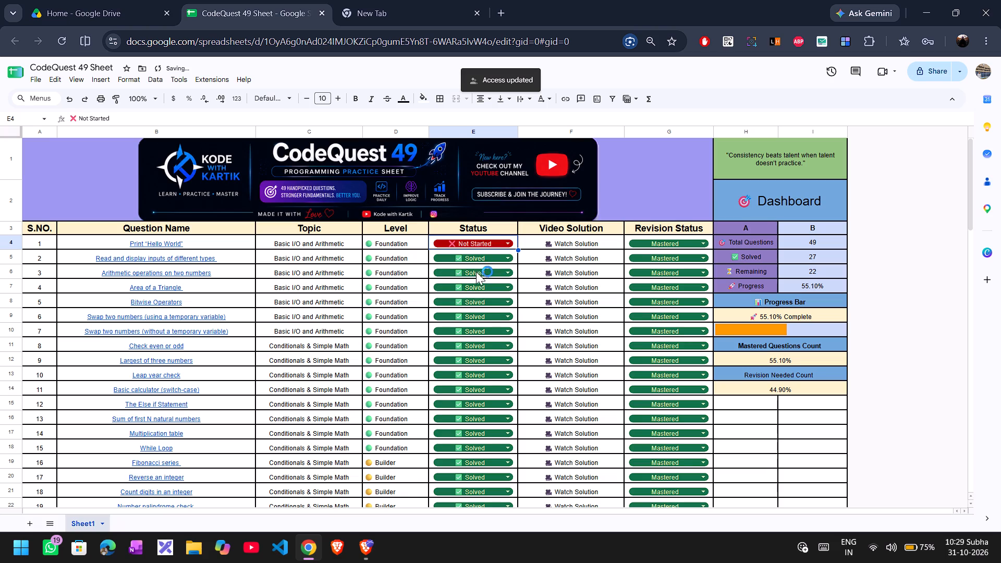
click(479, 260)
click(476, 273)
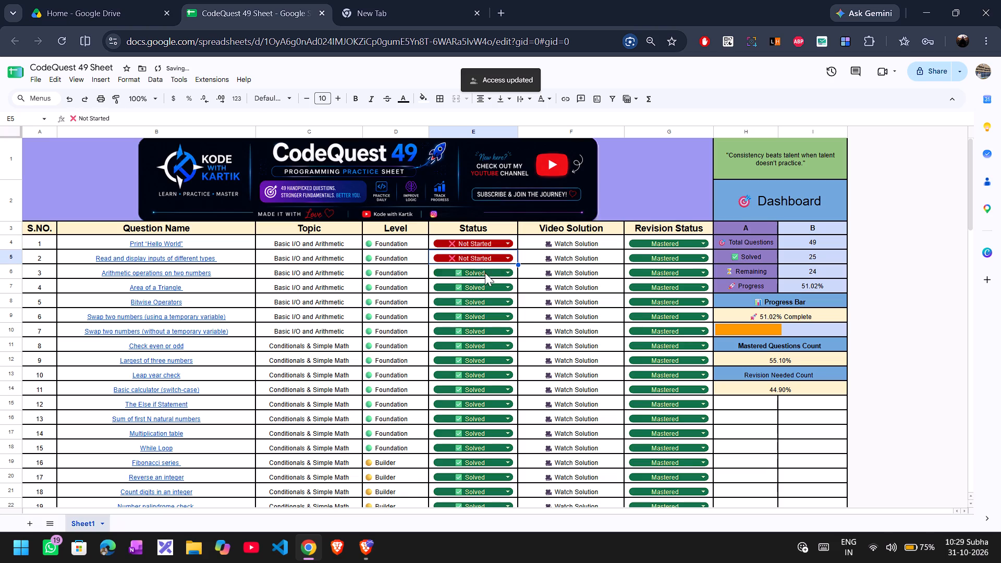
click(485, 273)
click(473, 285)
click(473, 289)
click(473, 298)
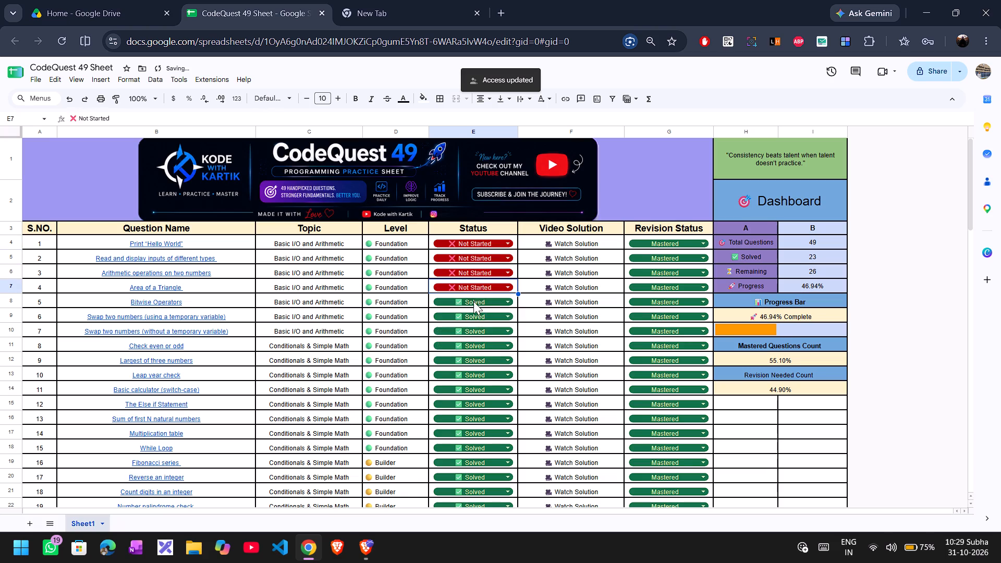
click(473, 303)
click(472, 312)
click(472, 316)
click(471, 324)
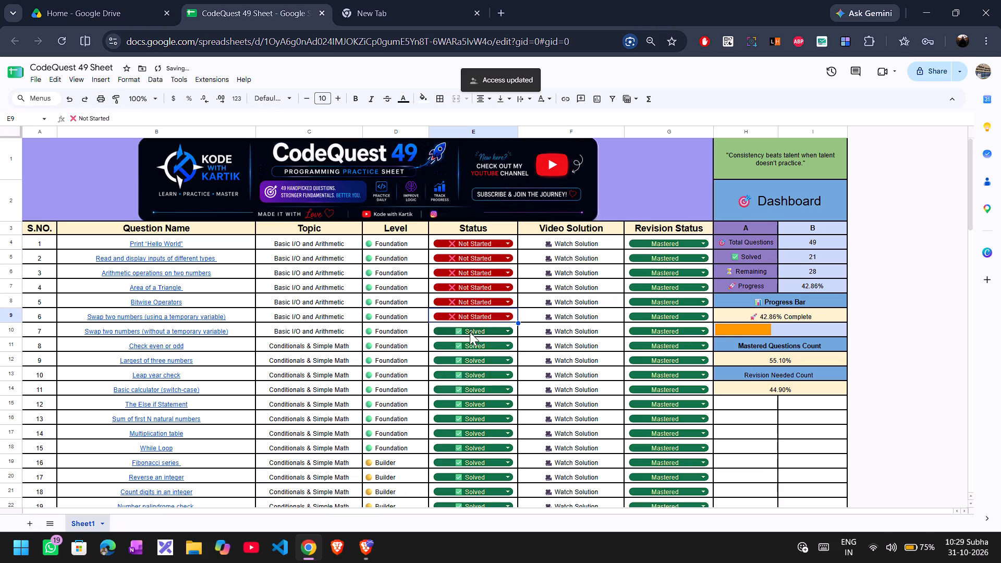
click(470, 332)
click(466, 344)
Set the status of questions 8 to 11, Check even or odd through Basic calculator (switch-case), to Not Started.
click(466, 351)
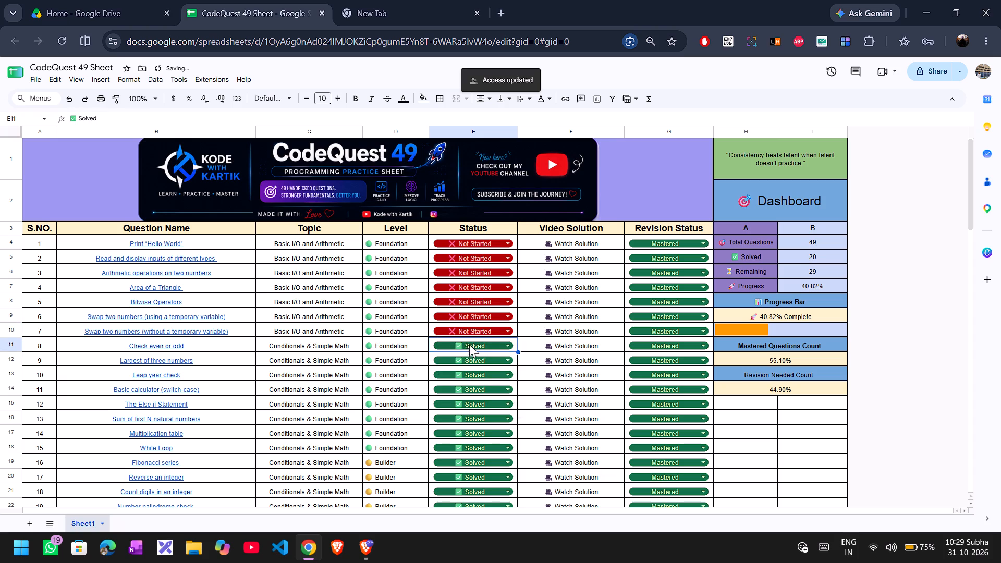
click(469, 344)
click(463, 354)
click(475, 356)
click(471, 358)
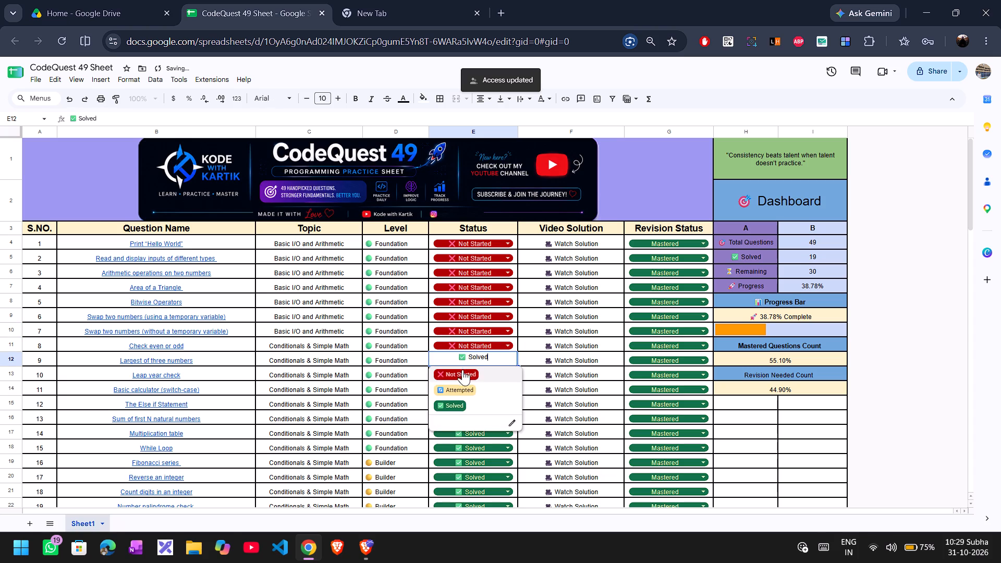
click(462, 370)
click(468, 374)
click(466, 385)
click(466, 391)
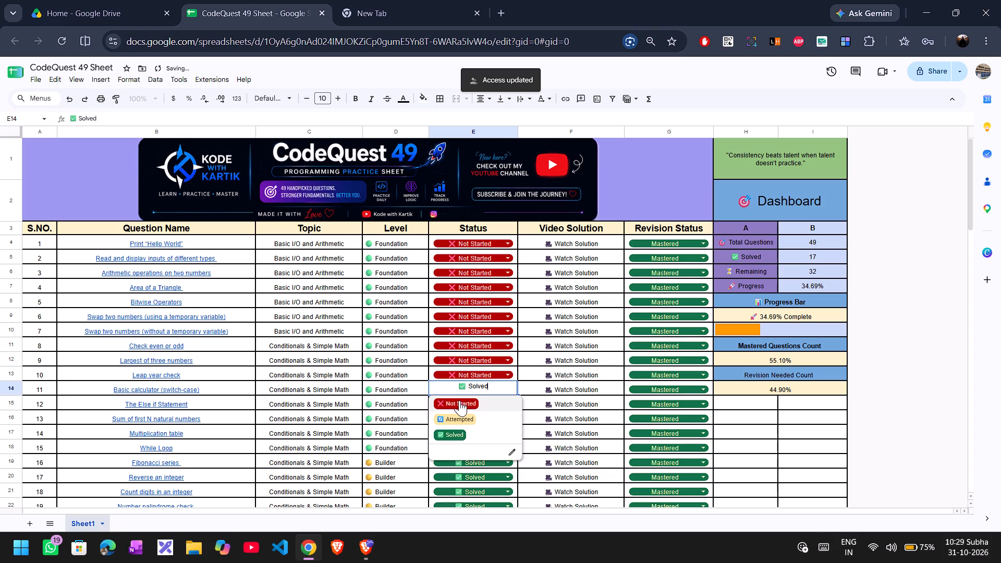
click(459, 400)
Set the status of questions 12 to 15, The Else if Statement through While Loop, to Not Started.
click(460, 405)
click(463, 413)
click(464, 417)
click(465, 425)
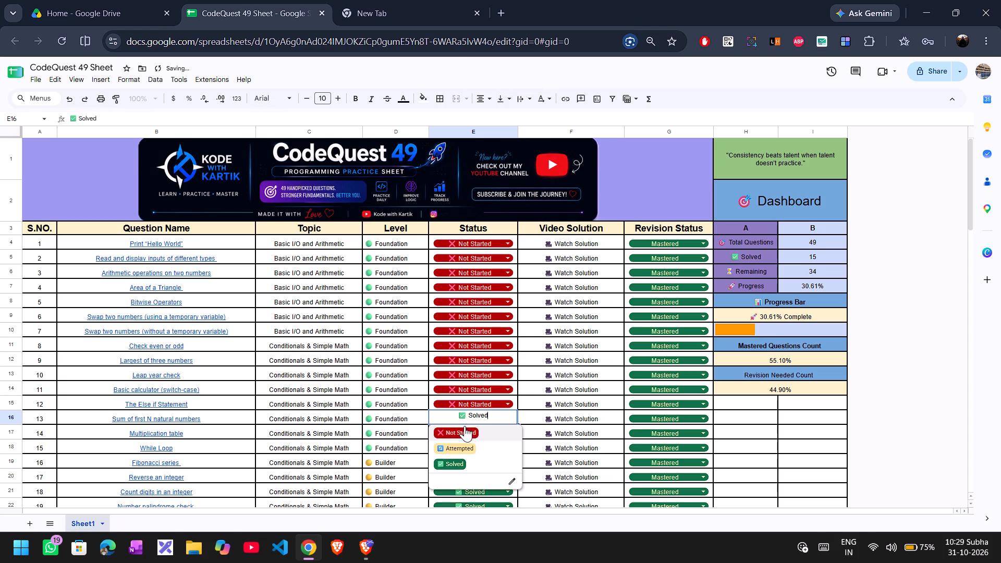
click(466, 431)
click(460, 440)
click(471, 446)
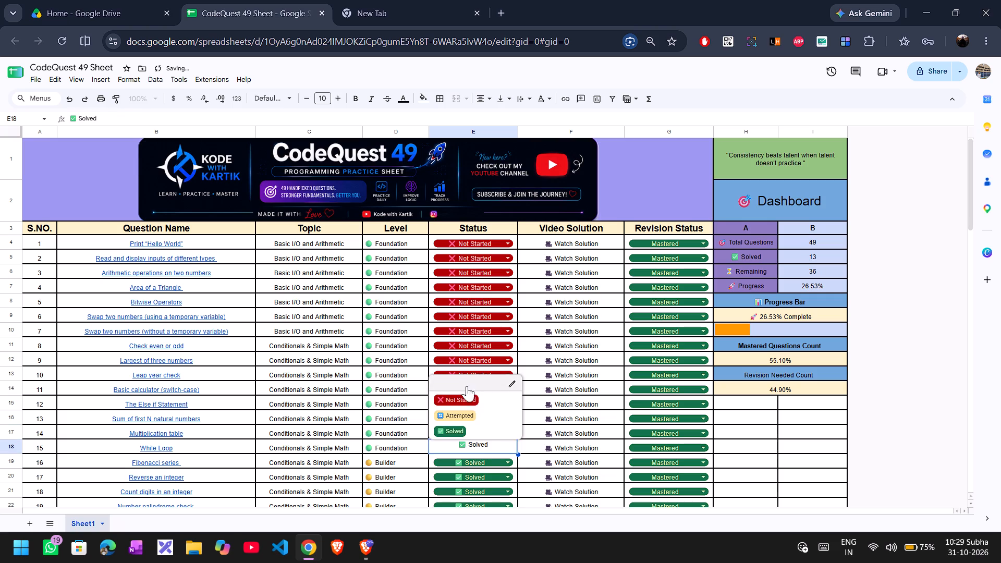
click(465, 394)
Set the status of questions 16 to 19, Fibonacci series through Number palindrome check, to Not Started.
scroll(518, 338, down, 1)
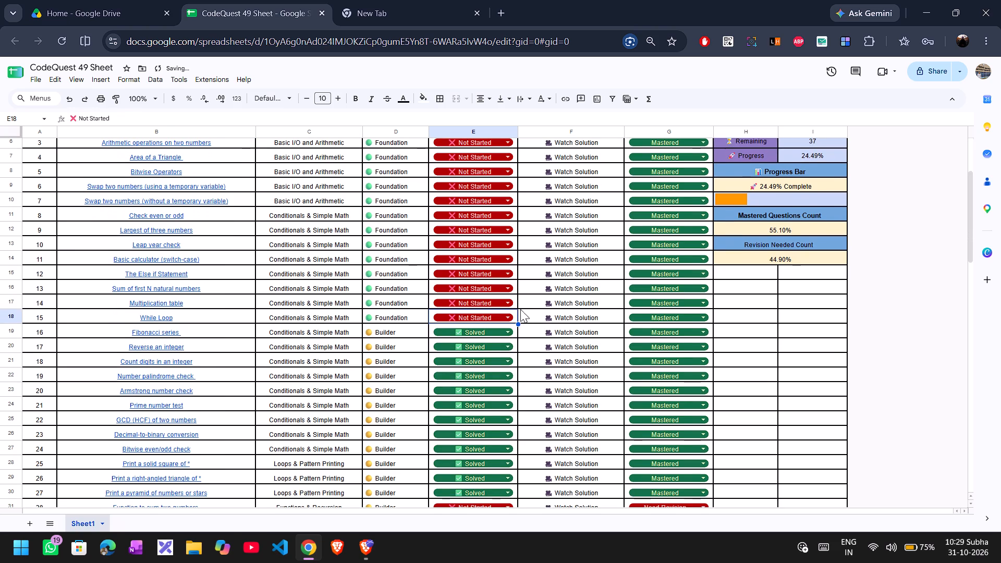
scroll(520, 309, down, 1)
click(490, 327)
click(481, 329)
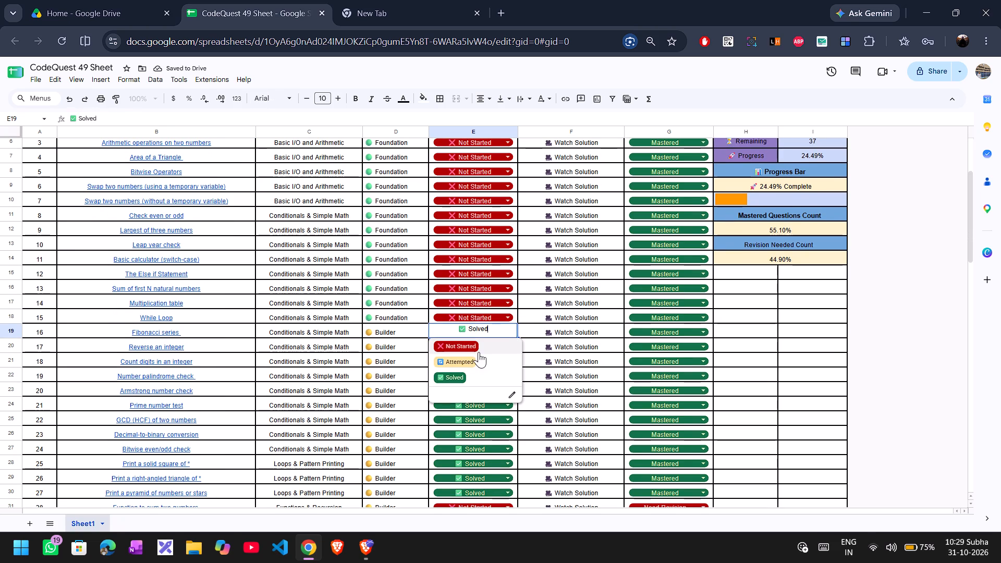
click(479, 352)
click(479, 346)
click(477, 356)
click(478, 367)
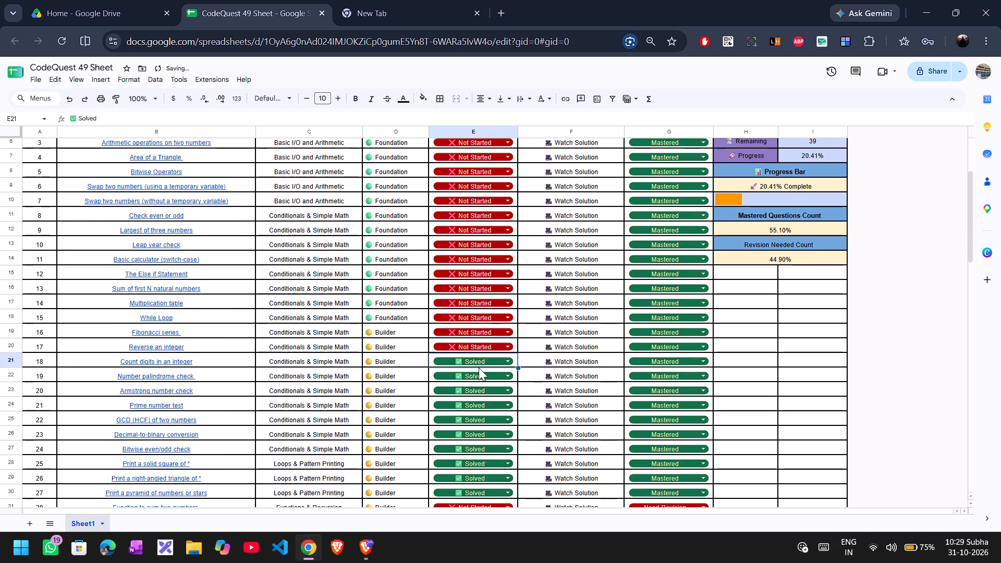
click(481, 361)
click(475, 371)
click(475, 376)
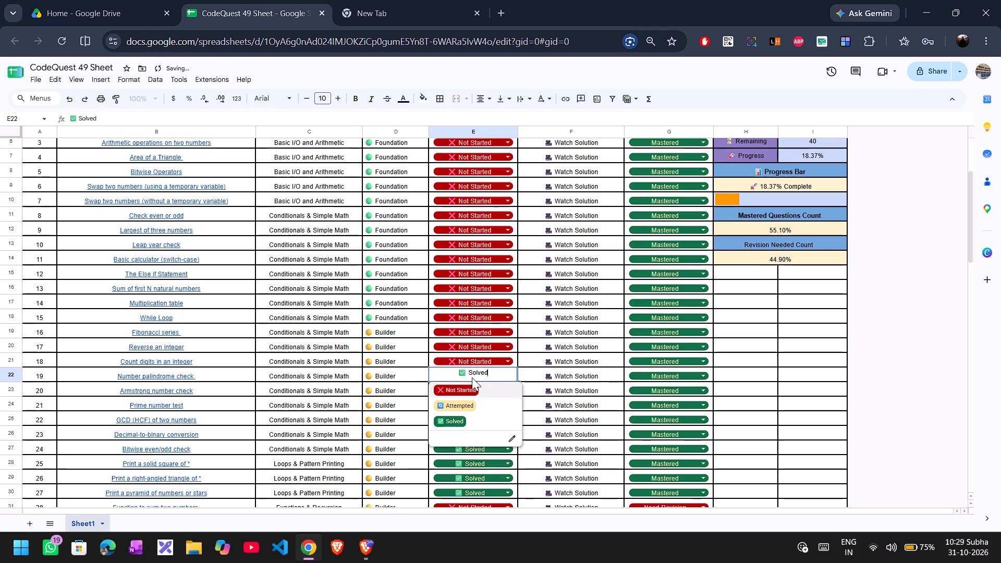
click(470, 383)
Set the status of questions 20 to 24, Armstrong number check through Bitwise even/odd check, to Not Started.
click(469, 388)
click(465, 395)
click(462, 401)
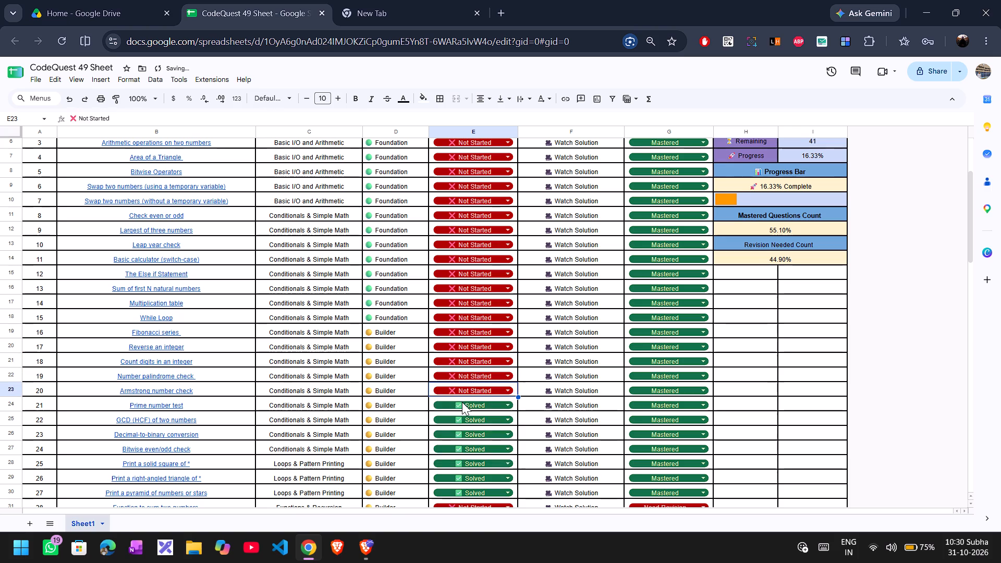
click(463, 405)
click(457, 411)
click(456, 416)
click(455, 432)
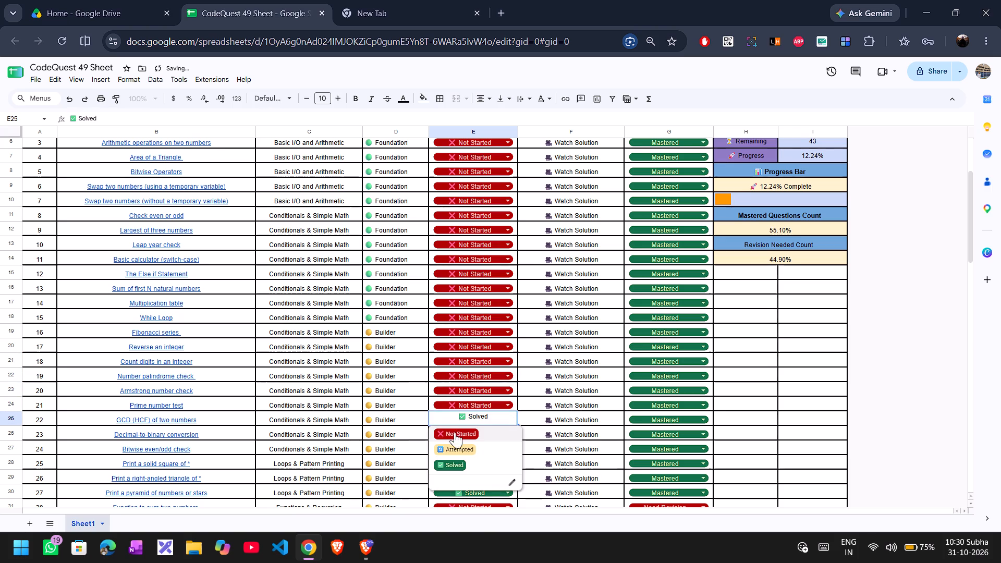
click(460, 434)
click(458, 446)
click(468, 448)
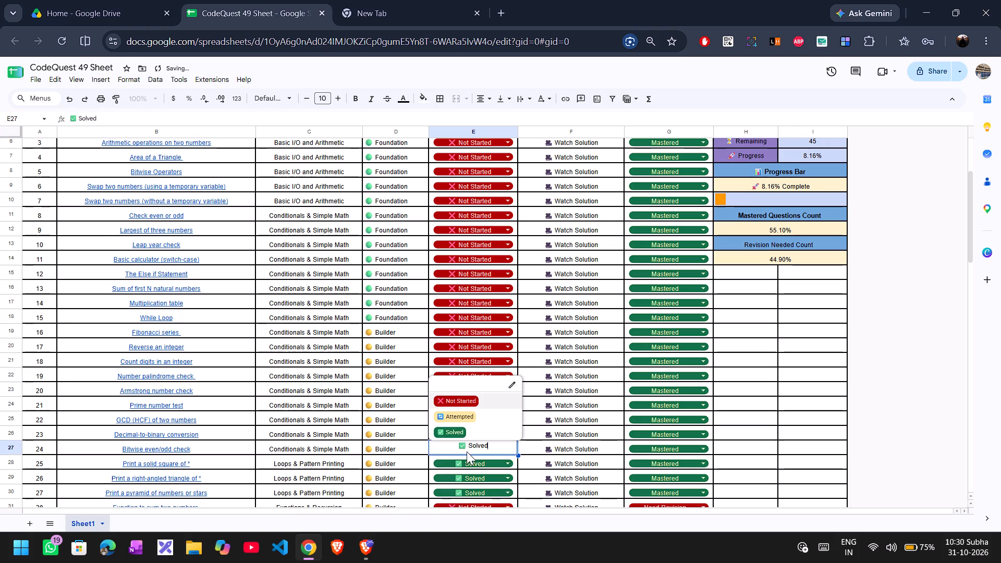
click(467, 405)
Set the status of questions 25 to 27, the Loops & Pattern Printing topic, to Not Started.
click(471, 463)
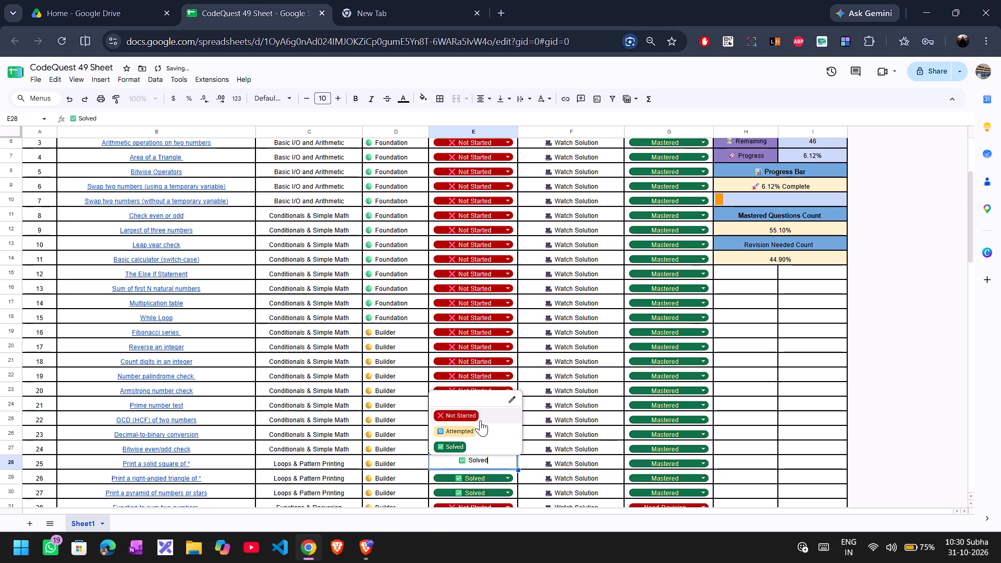
click(480, 420)
click(467, 482)
click(481, 428)
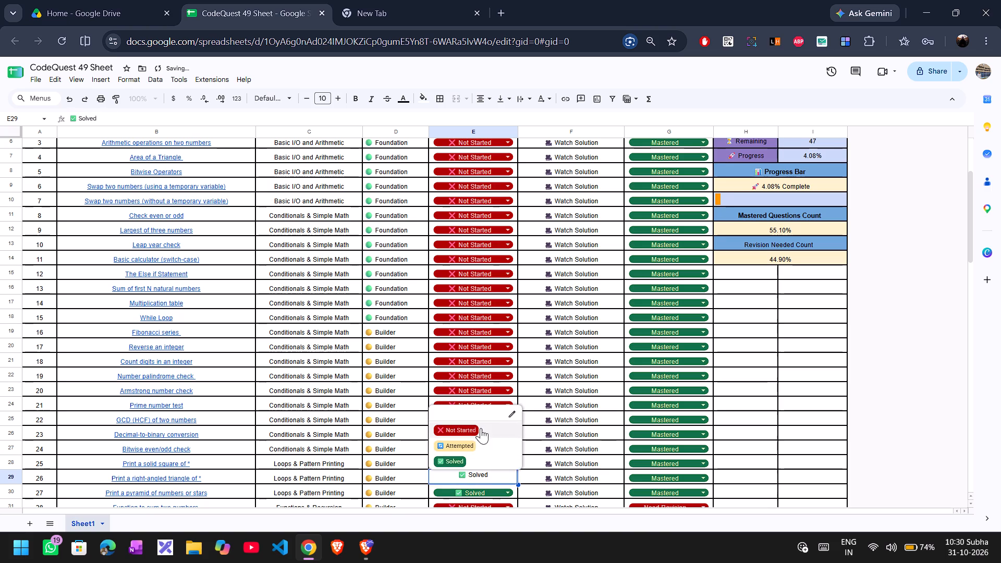
scroll(475, 434, down, 2)
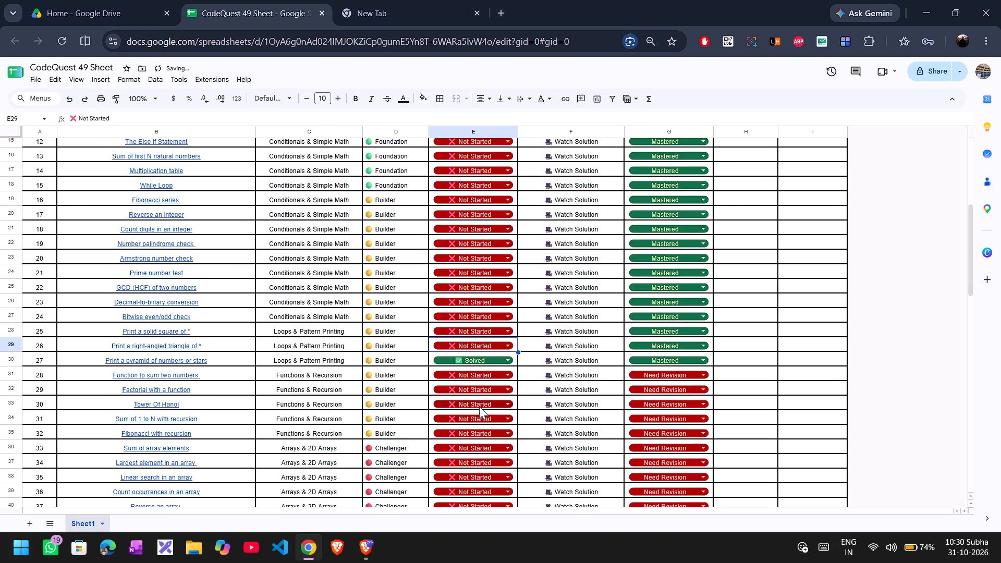
click(462, 380)
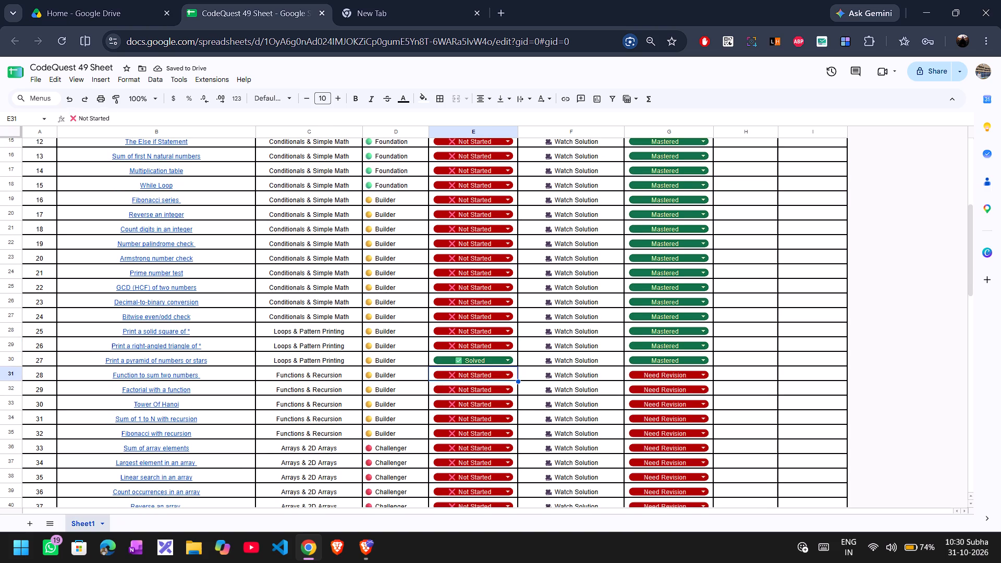
click(468, 366)
click(471, 361)
click(468, 373)
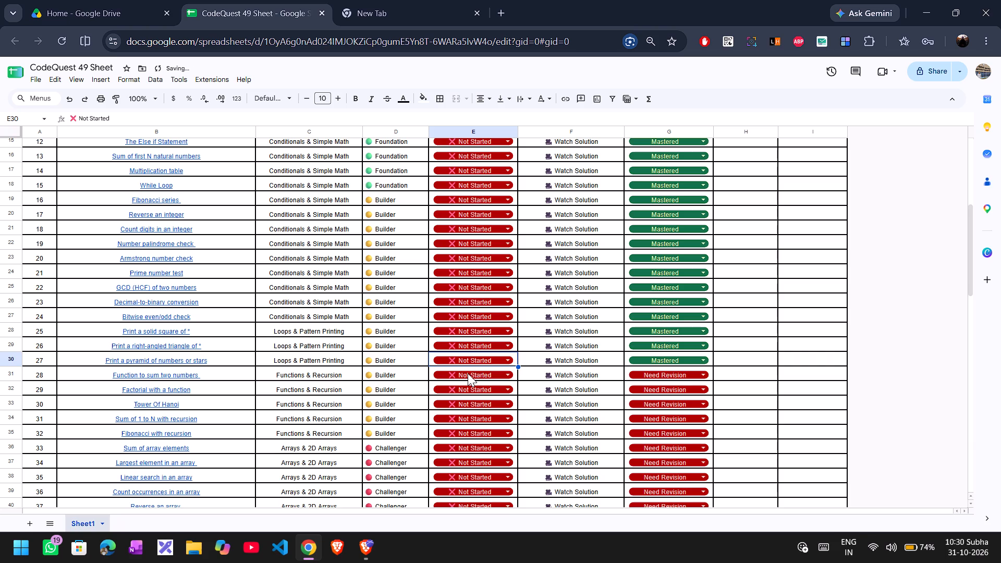
Review the sheet from the dashboard to the last rows, checking the Video Solution and Revision Status columns.
scroll(472, 370, up, 11)
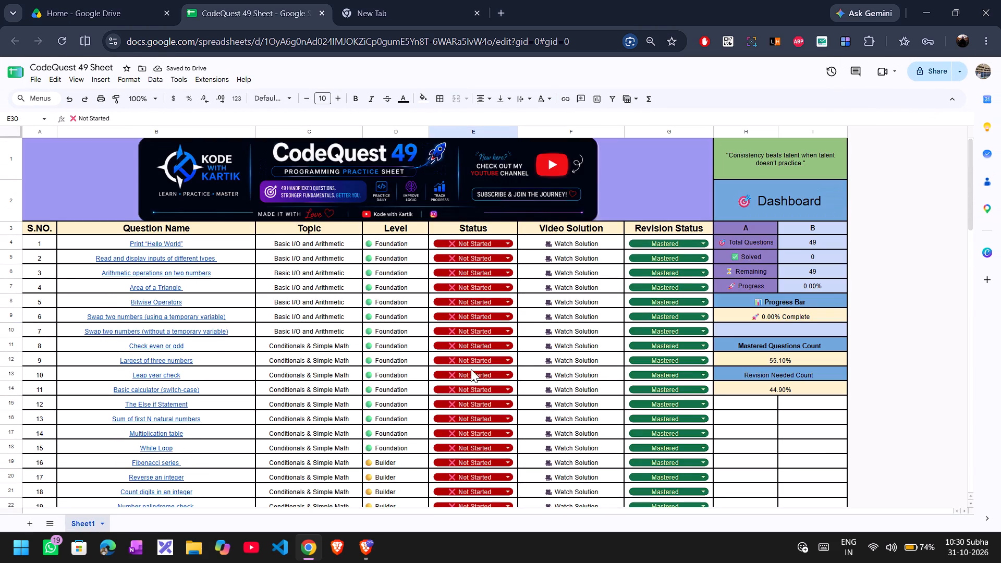
click(582, 229)
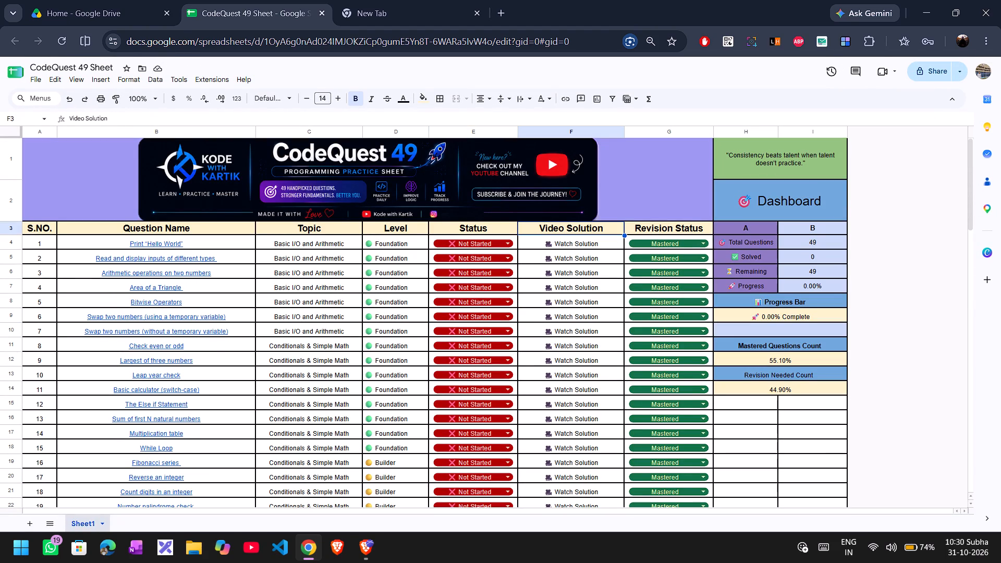
click(600, 244)
scroll(601, 262, down, 4)
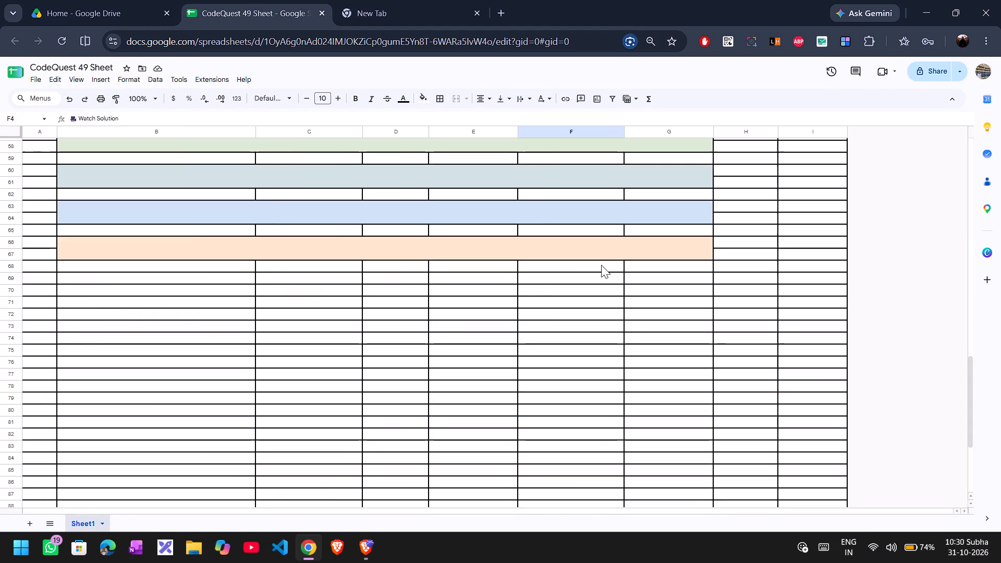
scroll(601, 265, up, 6)
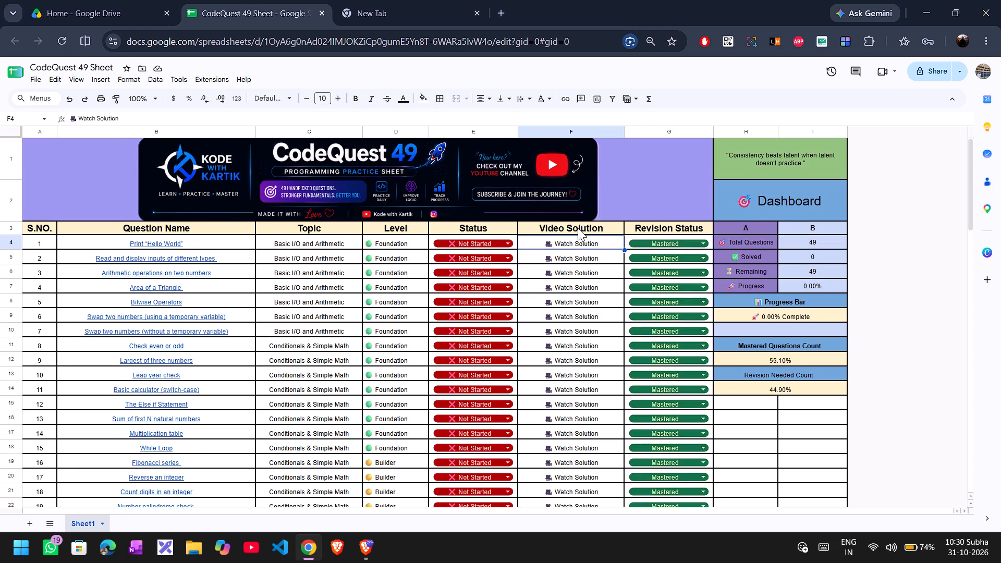
click(578, 228)
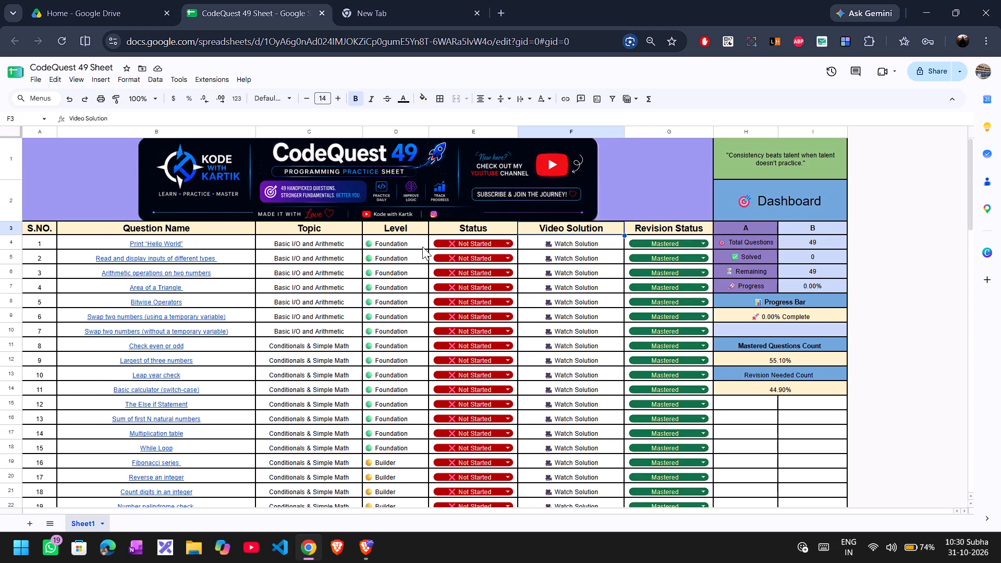
scroll(550, 294, up, 3)
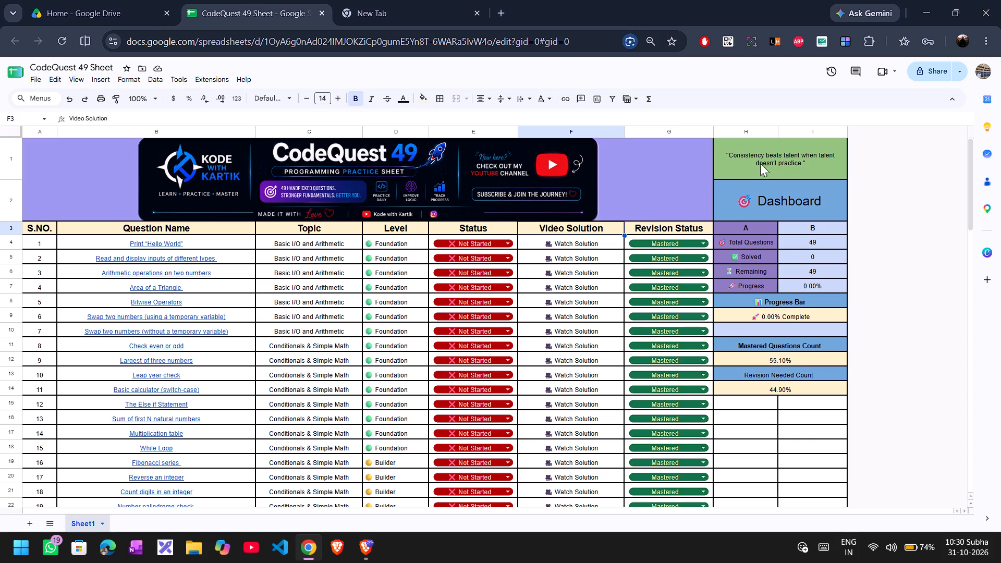
scroll(565, 268, down, 1)
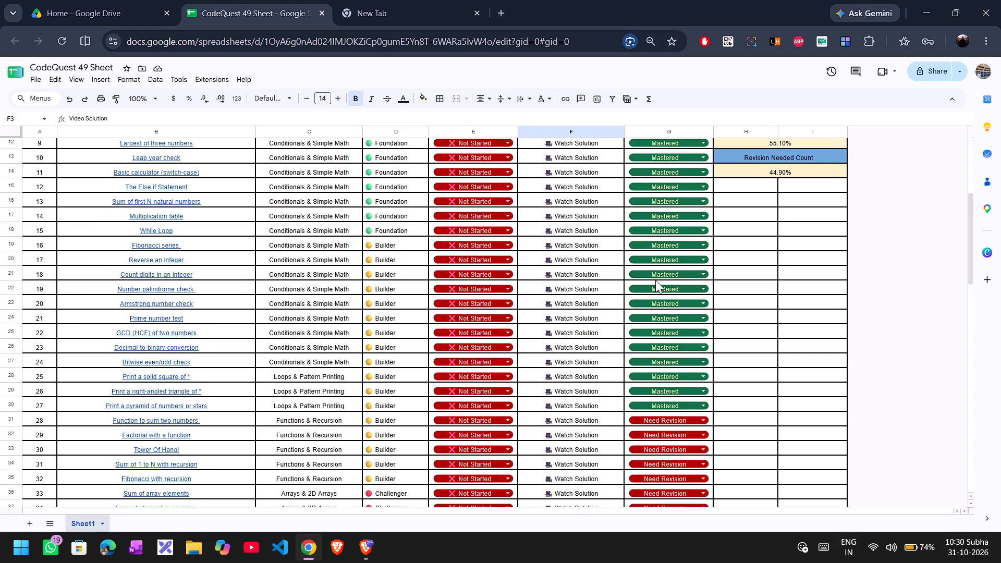
scroll(656, 280, up, 2)
Set the revision status of questions 1 to 7, the Basic I/O and Arithmetic topic, to Need Revision.
click(655, 242)
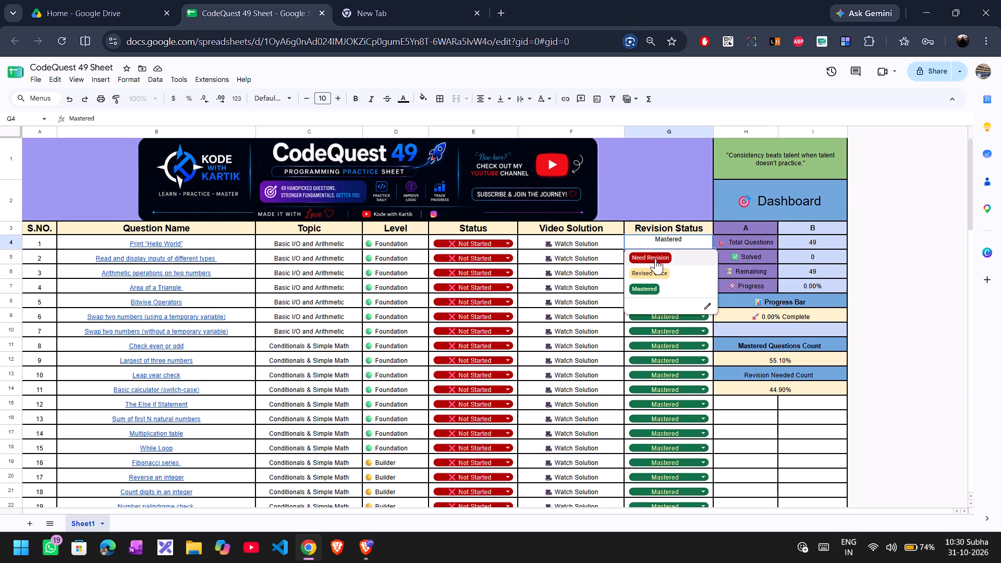
click(651, 256)
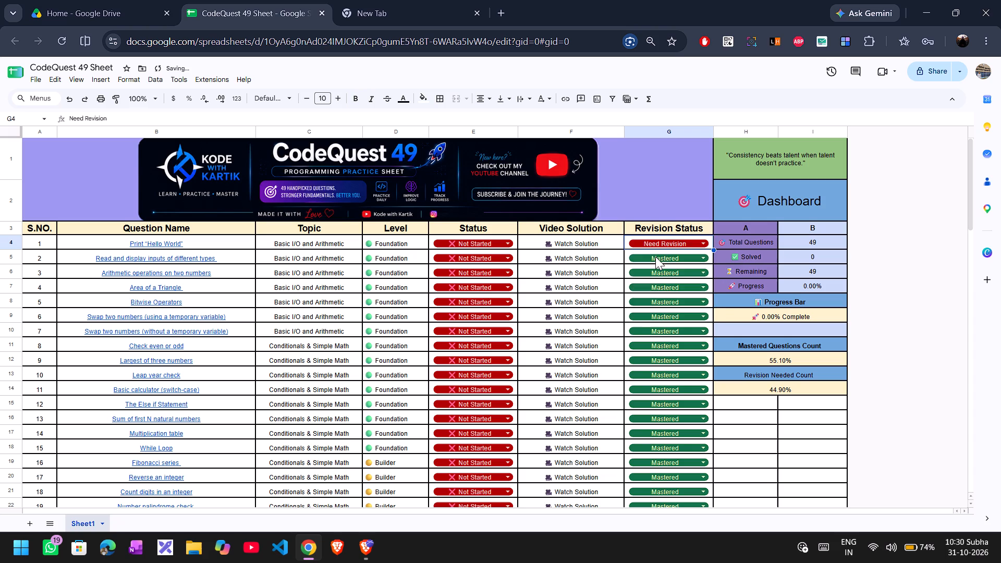
click(655, 256)
click(656, 269)
click(660, 275)
click(661, 285)
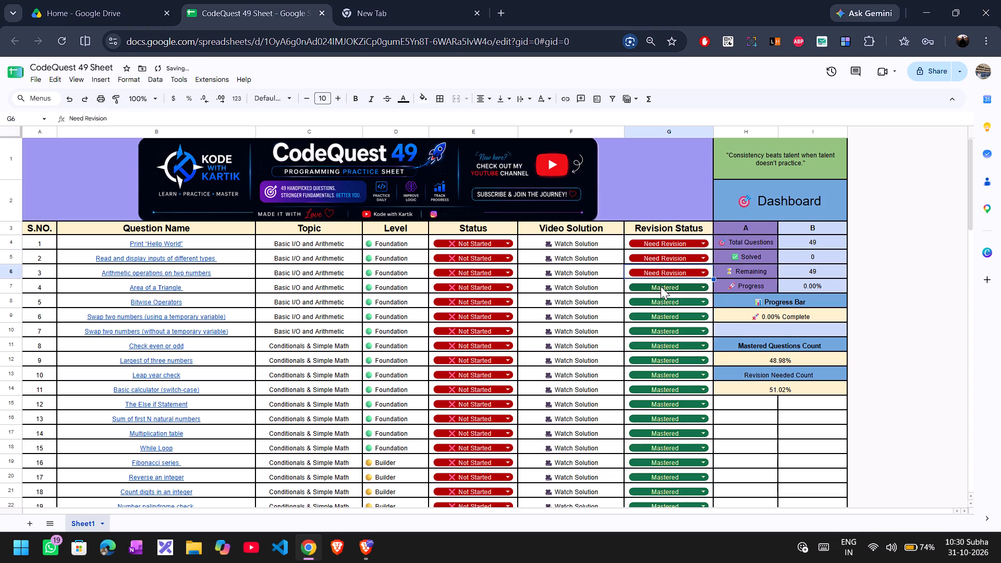
click(661, 286)
click(661, 296)
click(664, 304)
click(663, 308)
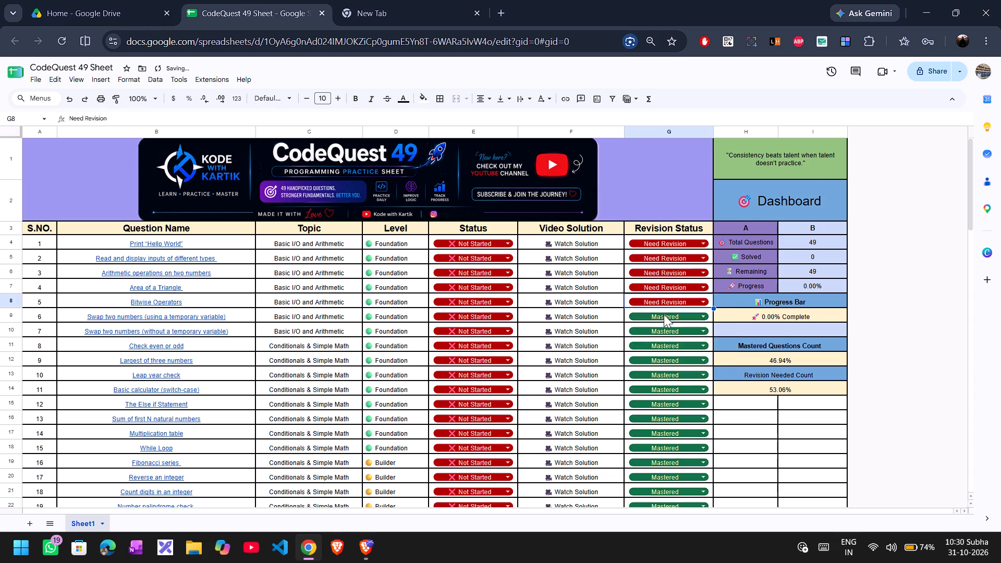
click(664, 314)
click(669, 324)
click(669, 330)
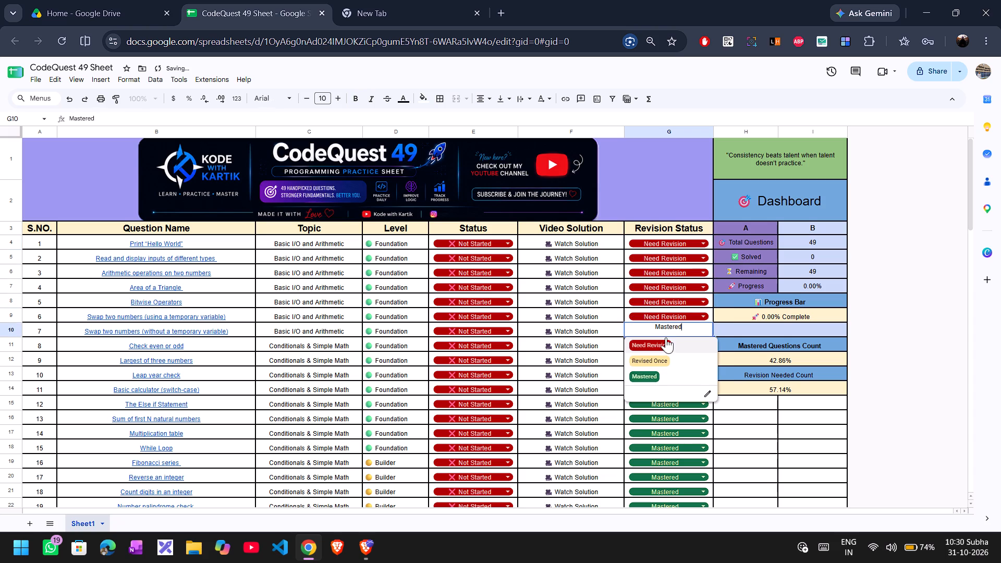
click(666, 338)
Set the revision status of questions 27, 26 and 25, the Loops & Pattern Printing topic, to Need Revision.
scroll(664, 336, down, 1)
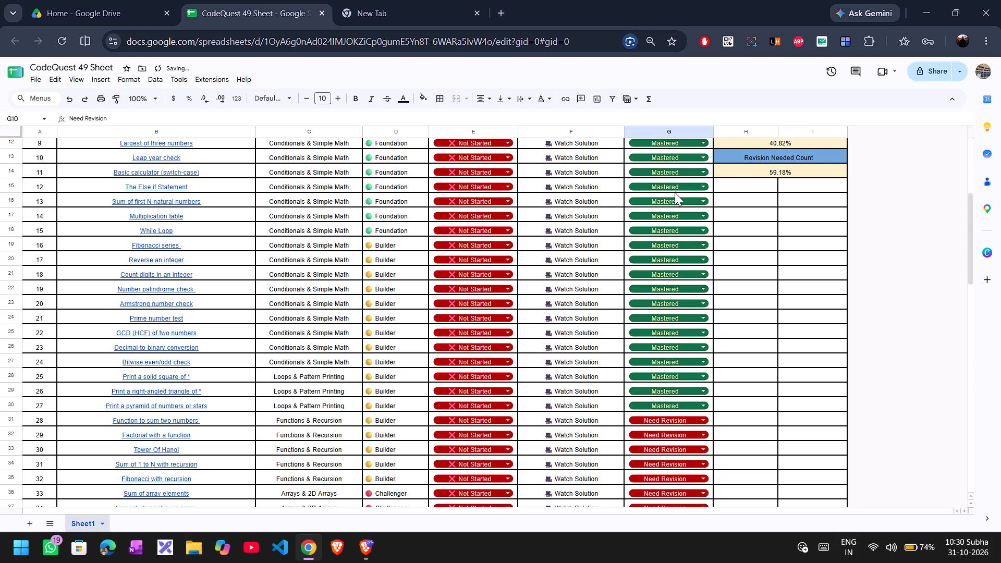
click(653, 404)
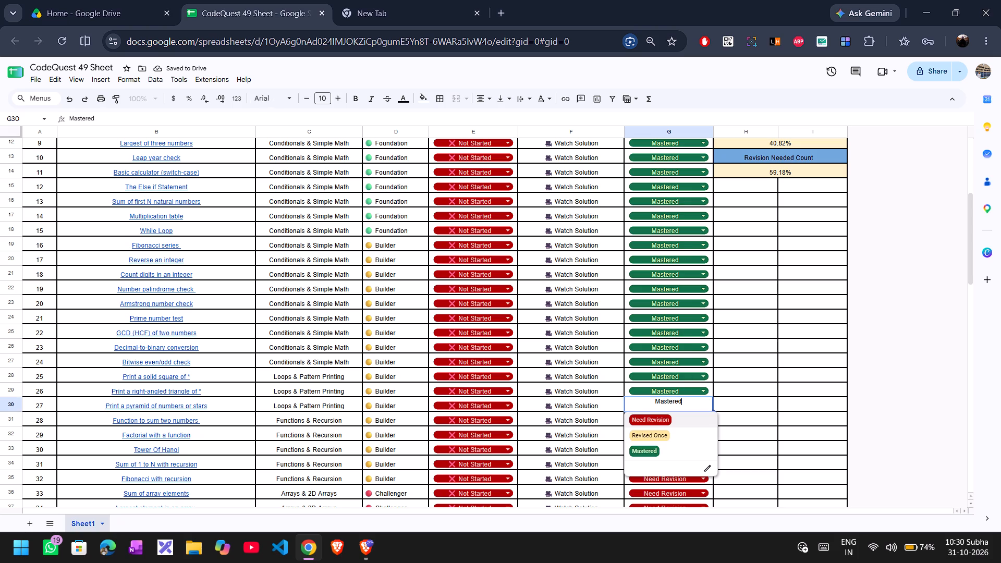
click(651, 416)
click(665, 391)
click(657, 398)
click(659, 375)
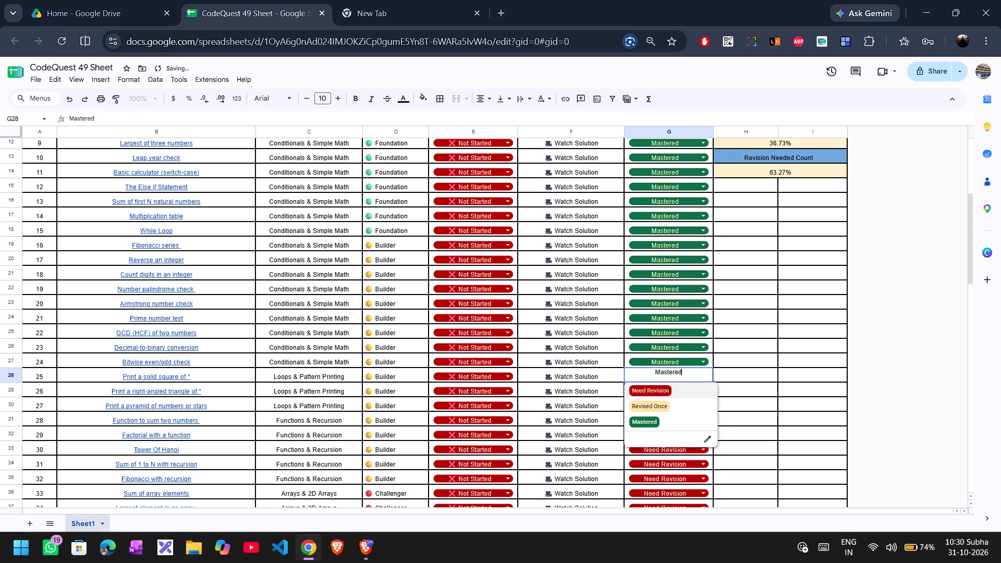
click(657, 388)
Set the revision status of questions 21 to 24, Prime number test through Bitwise even/odd check, to Need Revision.
click(657, 352)
click(657, 362)
click(651, 373)
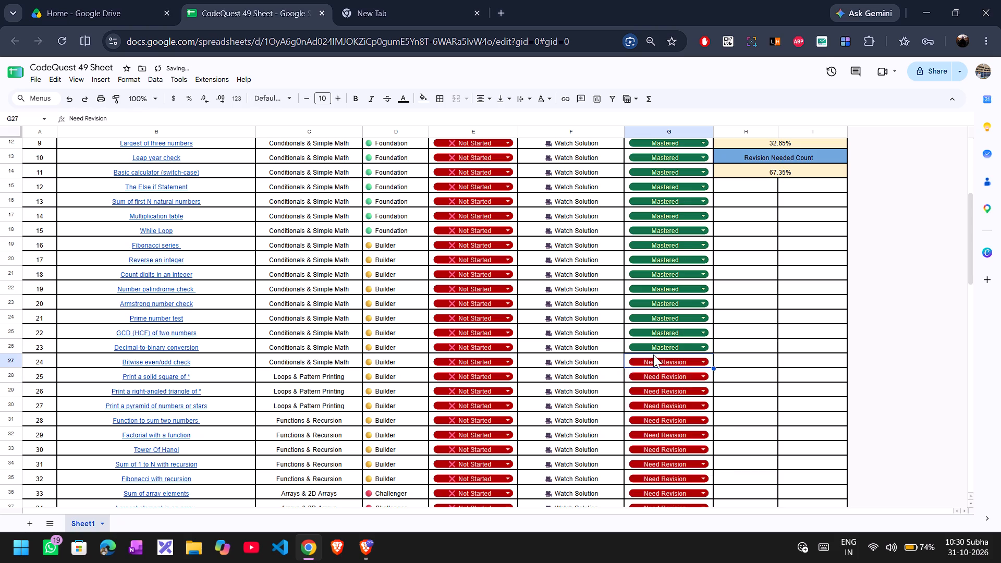
click(655, 346)
click(653, 354)
click(652, 321)
click(654, 331)
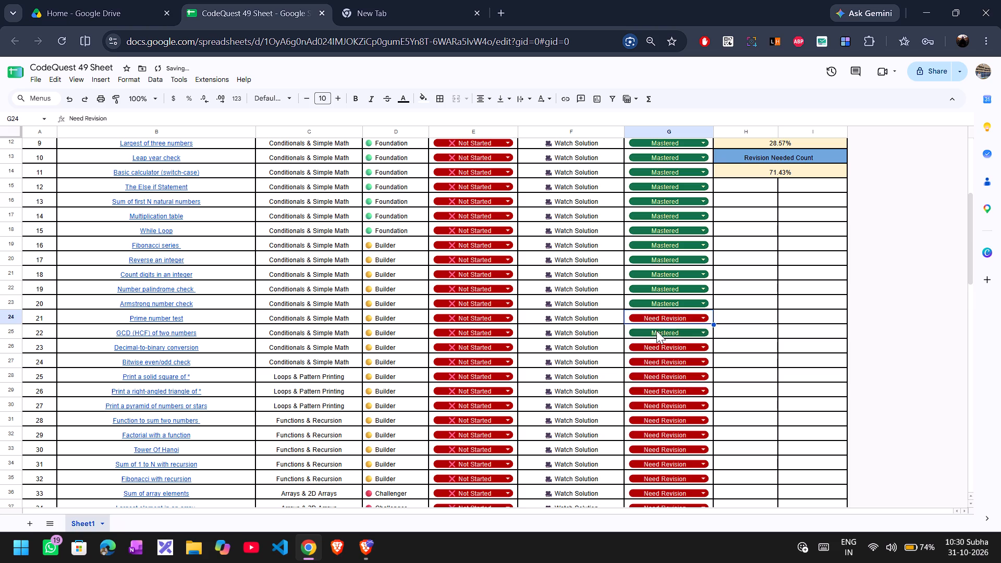
click(656, 331)
click(656, 343)
Set the revision status of questions 20, 19 and 18, Armstrong number check up to Count digits in an integer, to Need Revision.
click(660, 309)
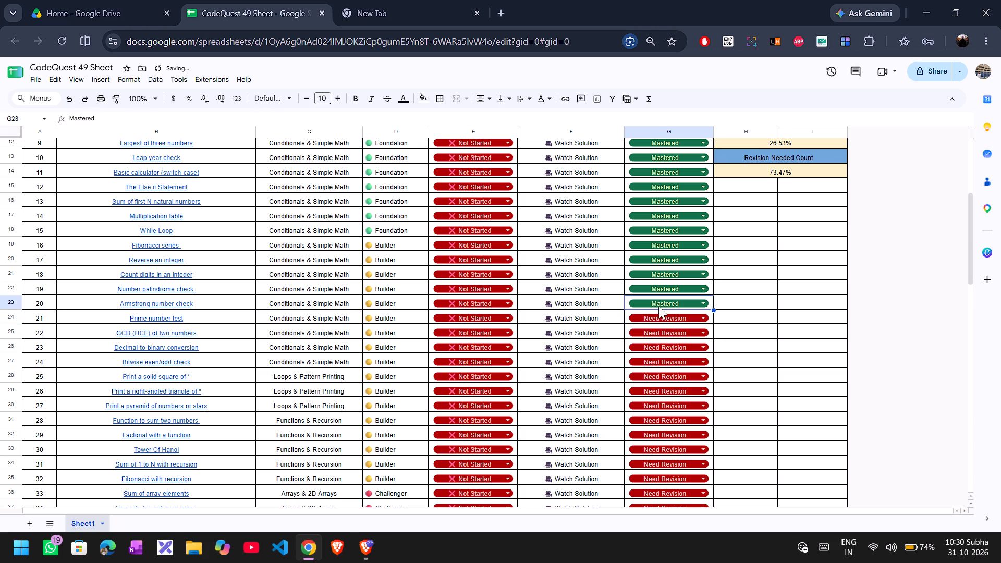
click(657, 298)
click(656, 305)
click(665, 314)
click(661, 293)
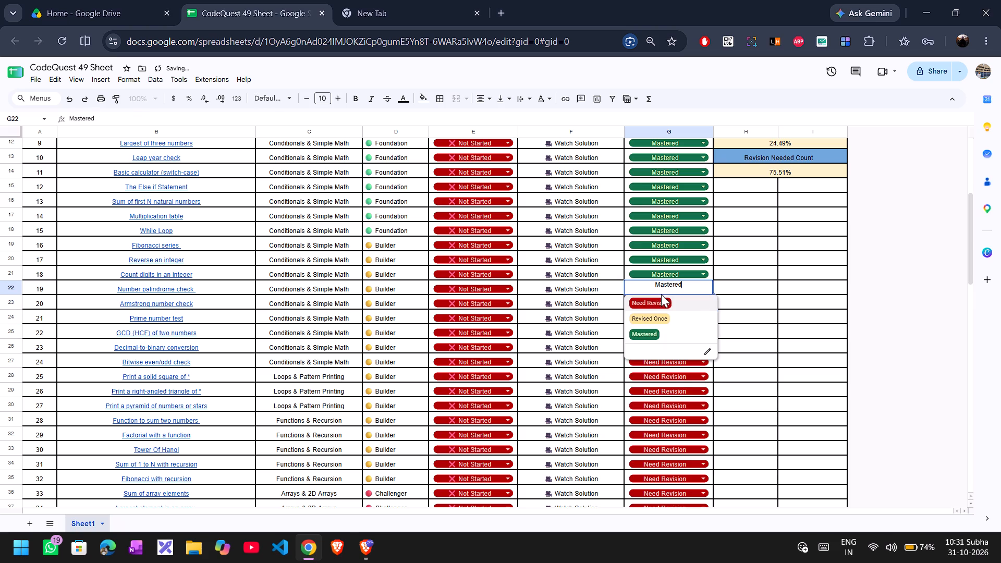
click(663, 299)
click(658, 268)
click(658, 274)
click(664, 298)
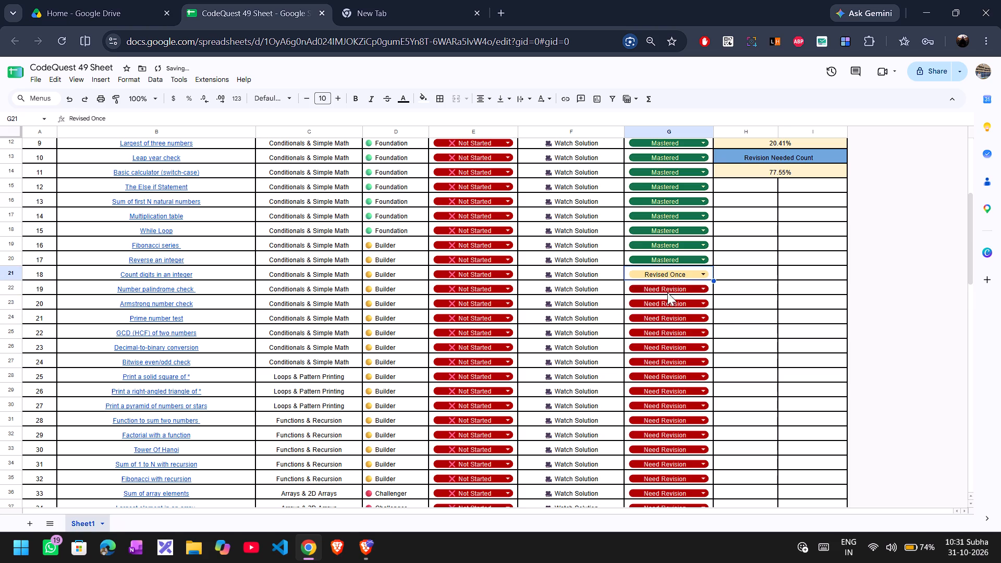
click(667, 279)
click(669, 272)
click(670, 282)
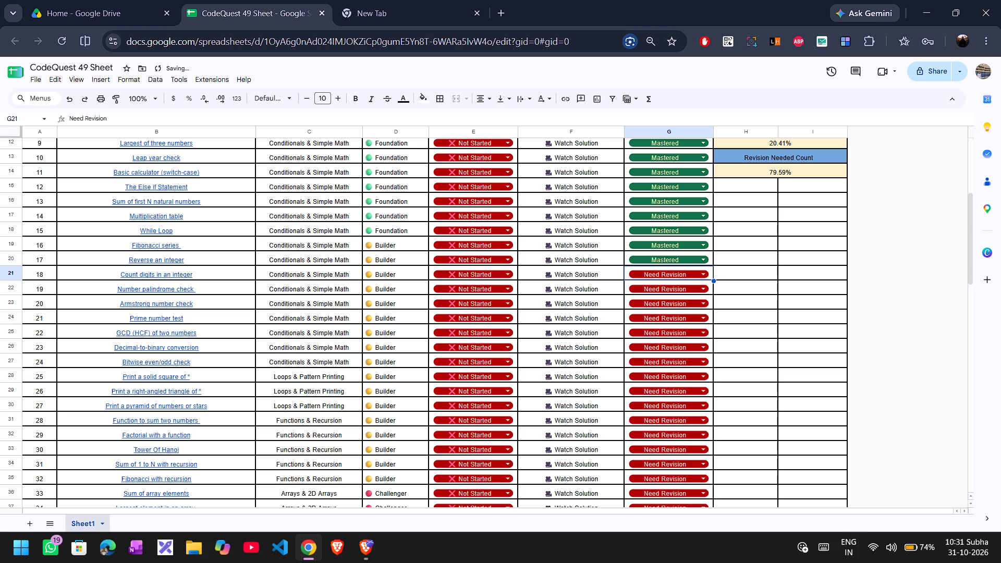
Set the revision status of questions 17, 16 and 15, Reverse an integer up to While Loop, to Need Revision.
click(672, 265)
click(673, 258)
click(675, 267)
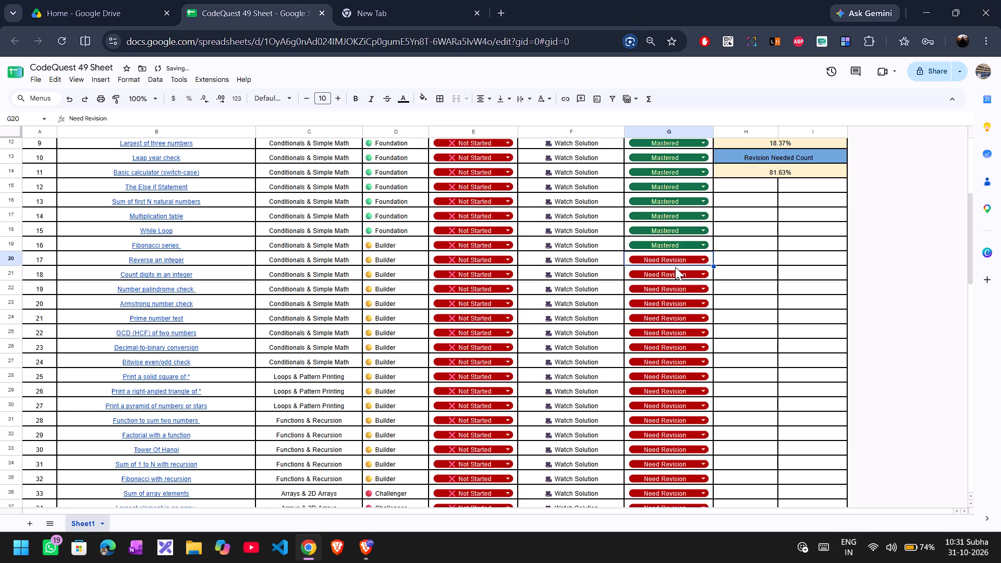
click(676, 246)
click(672, 252)
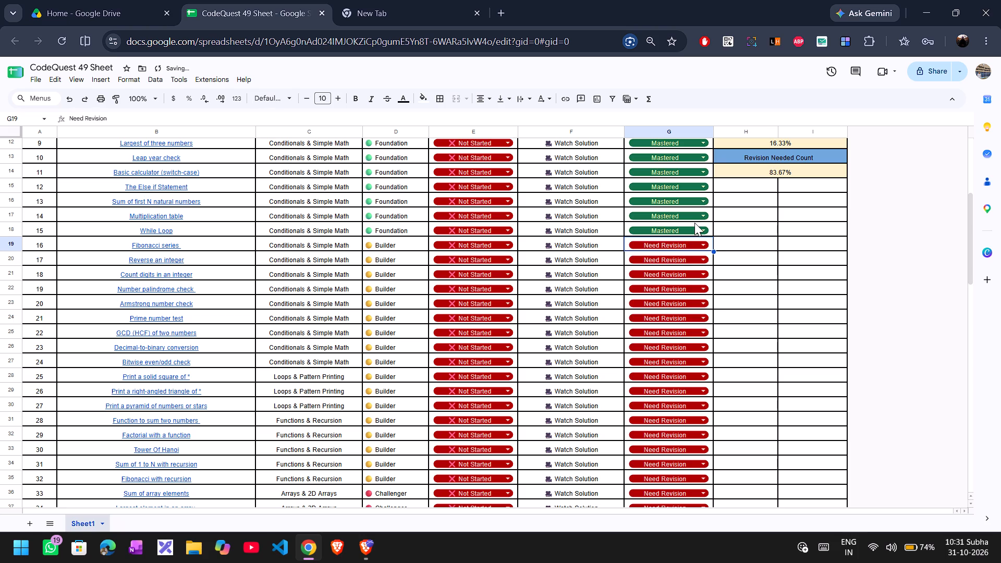
click(691, 229)
click(664, 243)
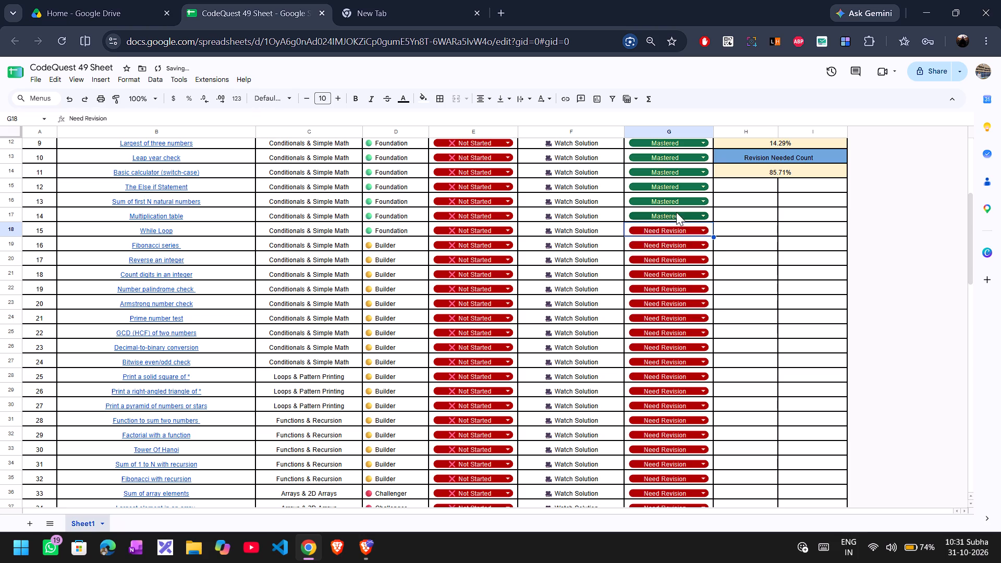
Set the revision status of questions 14 to 11, Multiplication table up to Basic calculator (switch-case), to Need Revision.
click(676, 212)
click(672, 222)
click(668, 202)
click(666, 213)
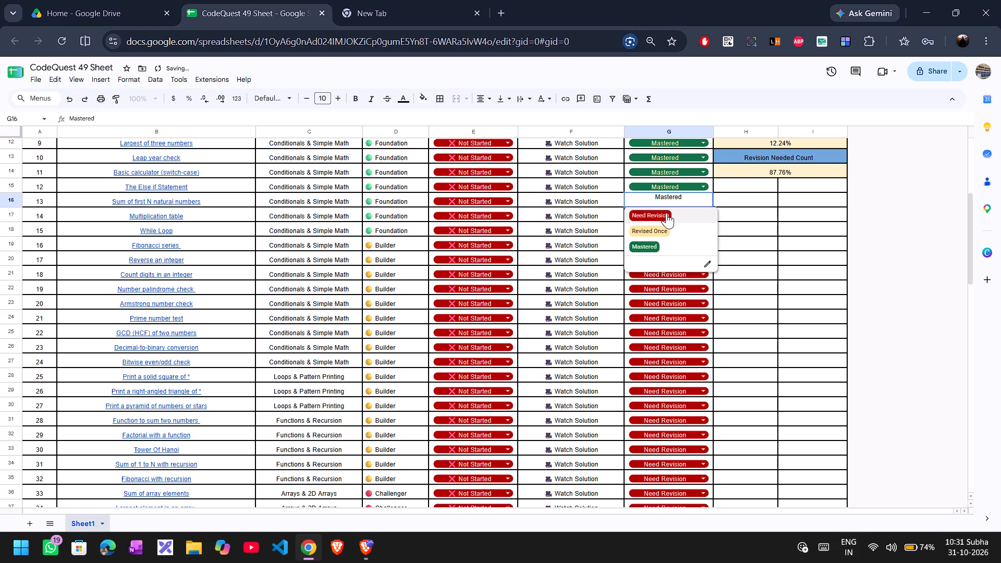
click(667, 185)
click(672, 200)
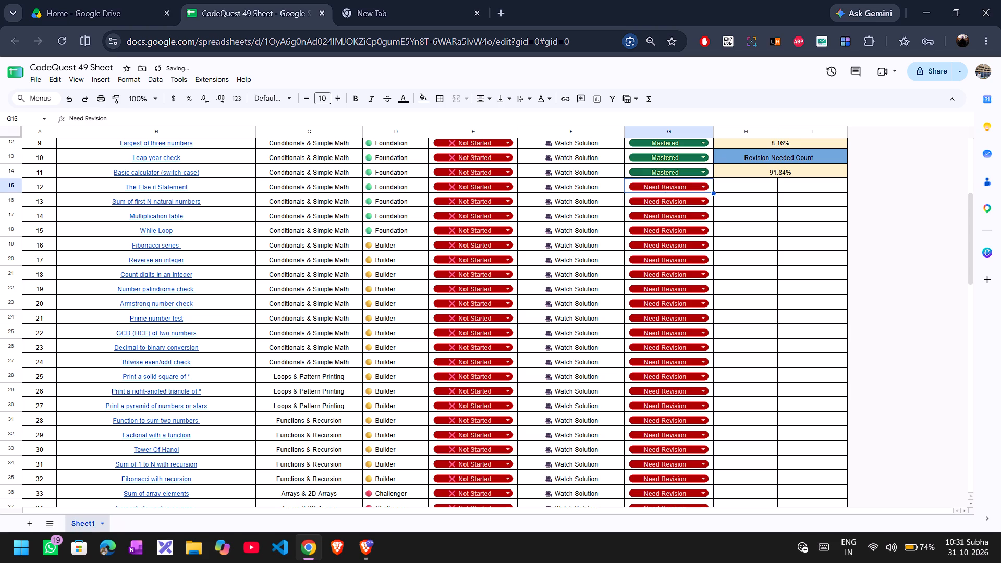
click(663, 172)
click(663, 185)
Set the revision status of questions 8, 9 and 10, Check even or odd through Leap year check, to Need Revision.
scroll(676, 215, up, 1)
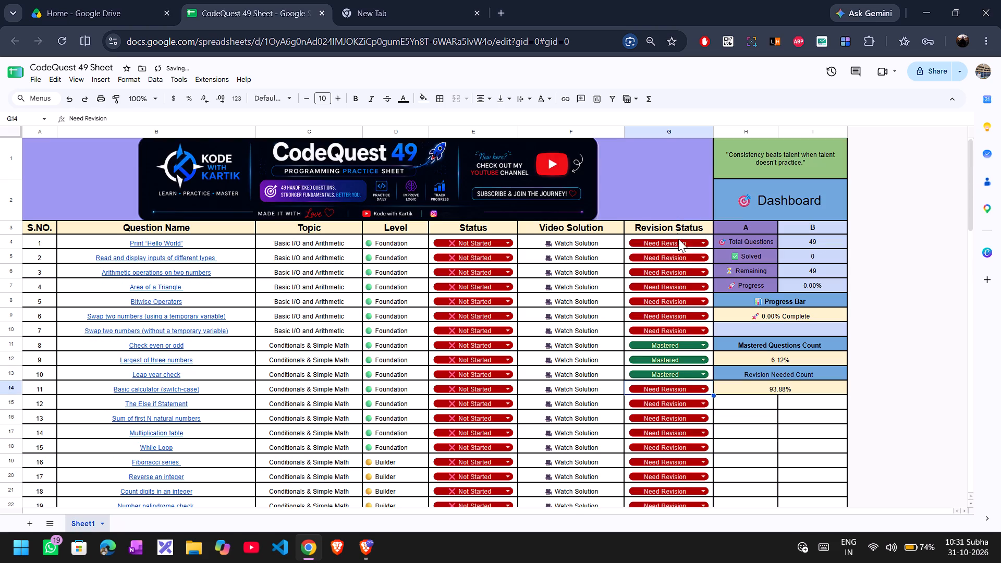
click(673, 344)
click(672, 354)
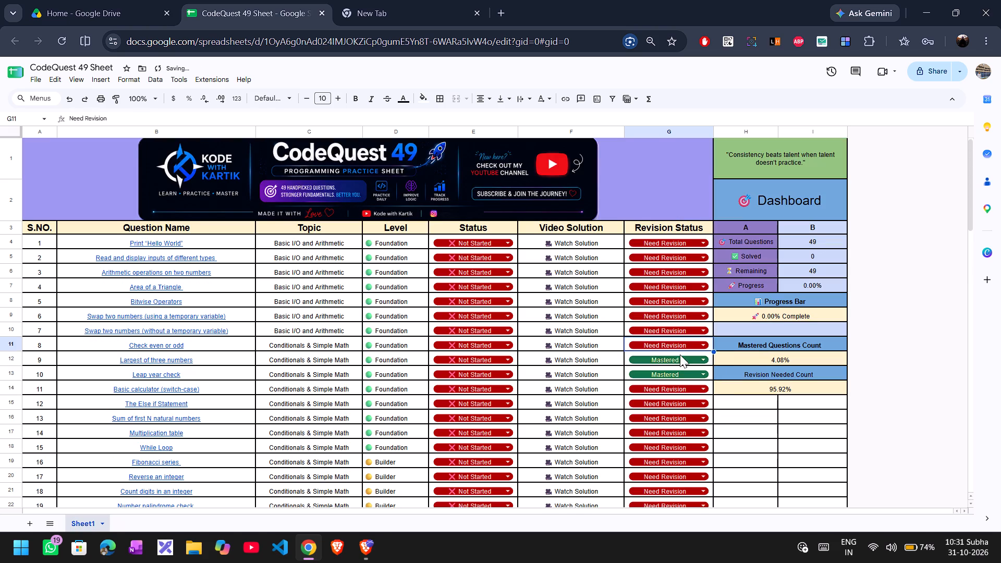
click(680, 354)
click(679, 356)
click(679, 361)
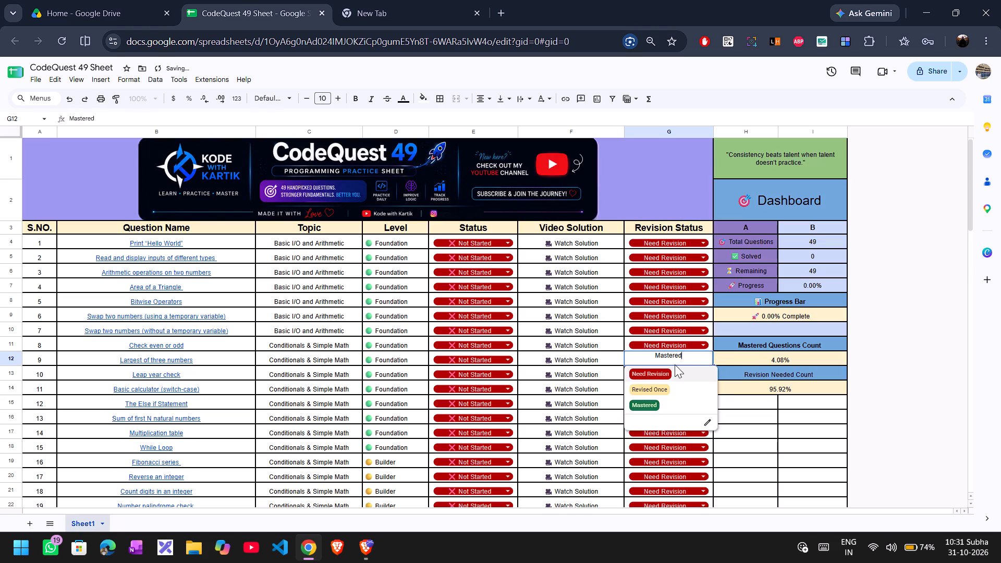
click(675, 364)
click(674, 373)
click(680, 378)
click(679, 373)
click(661, 386)
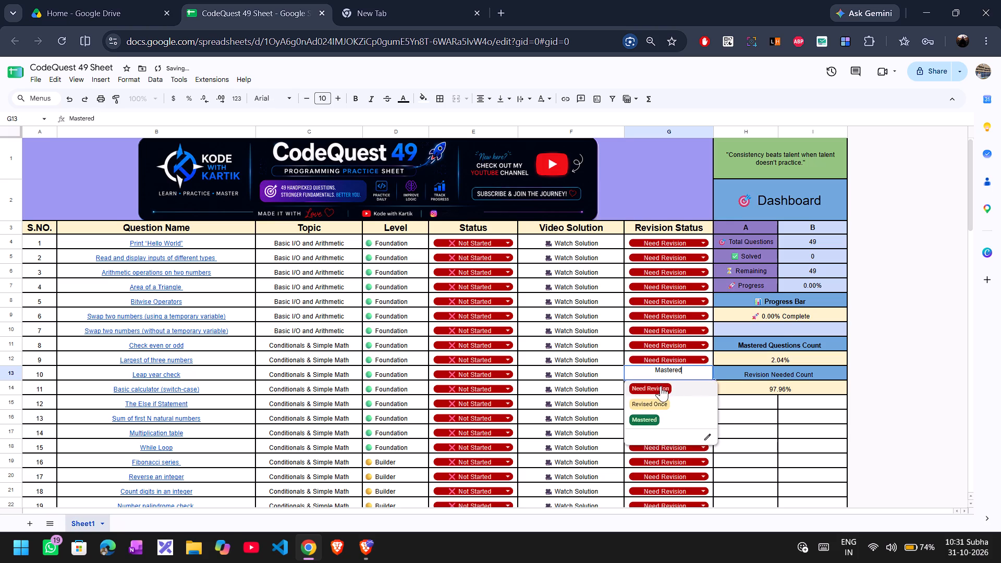
Check the question statuses and the dashboard figures across the sheet after the reset.
scroll(686, 377, up, 3)
scroll(505, 314, down, 5)
scroll(428, 312, up, 6)
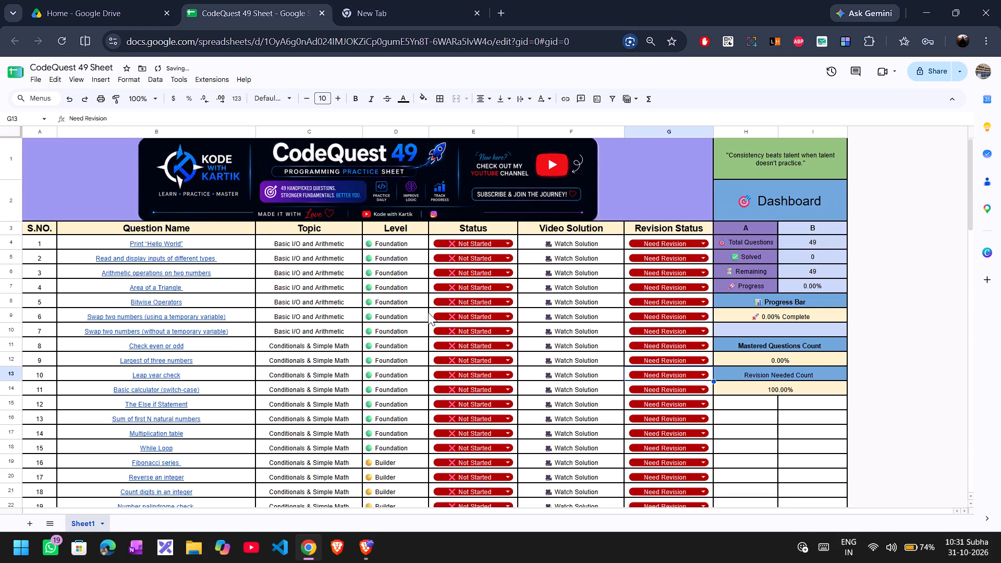
scroll(428, 312, up, 1)
scroll(413, 272, down, 3)
scroll(413, 272, up, 4)
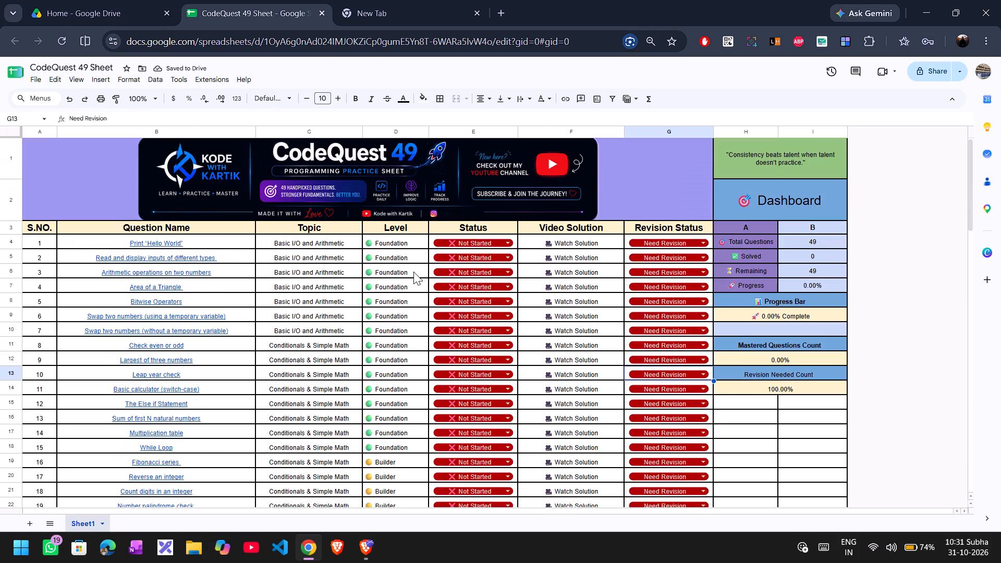
scroll(544, 254, down, 2)
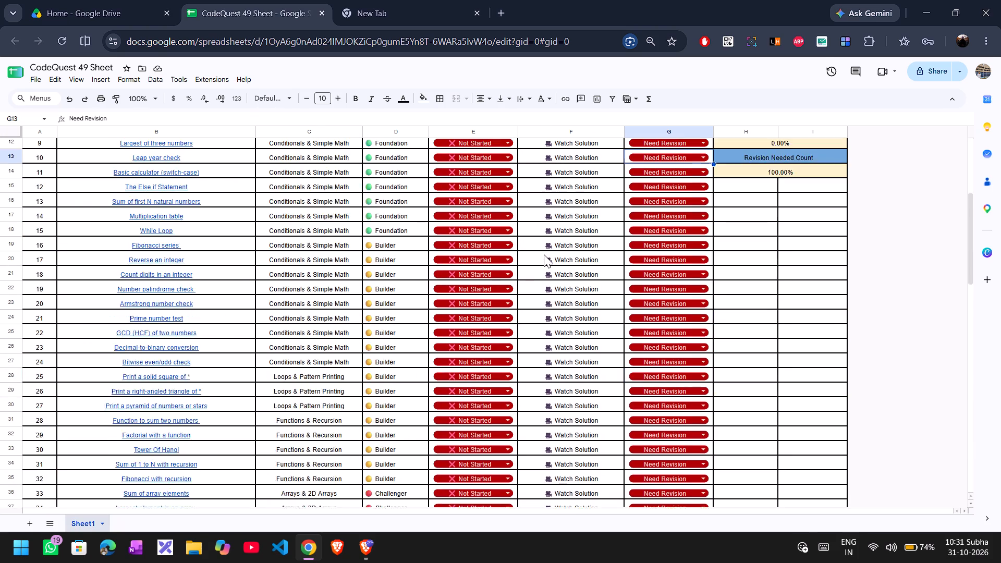
scroll(541, 253, down, 1)
scroll(529, 300, up, 4)
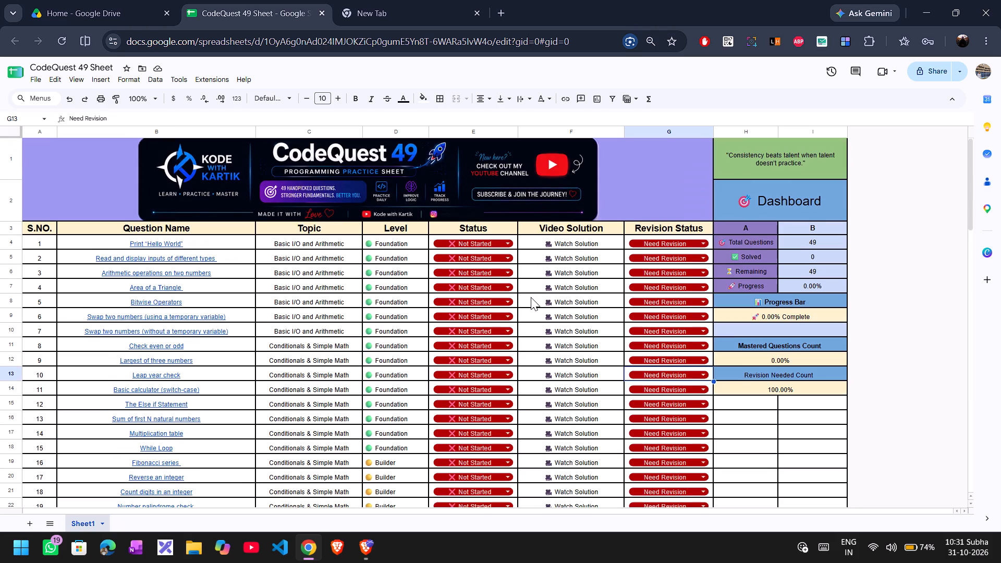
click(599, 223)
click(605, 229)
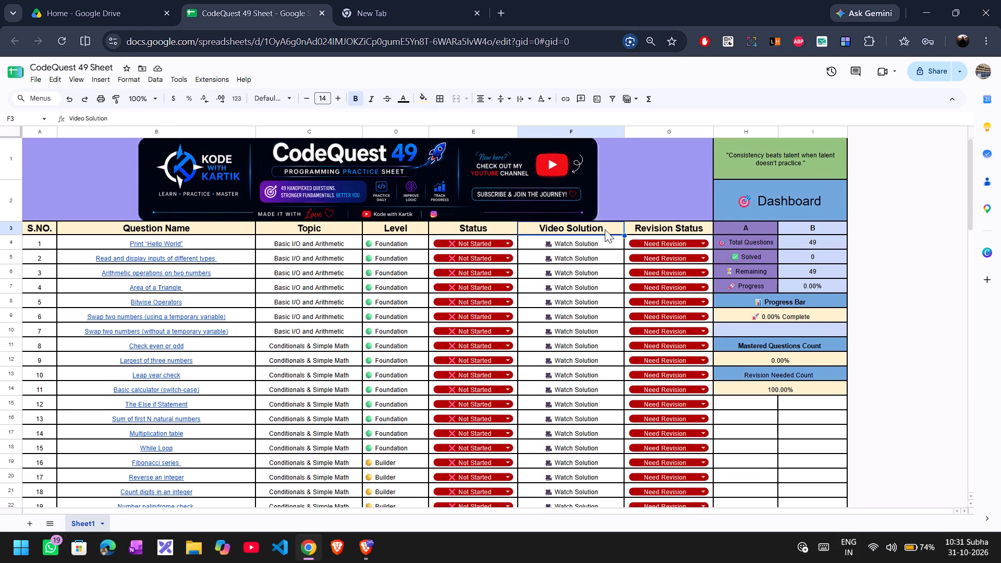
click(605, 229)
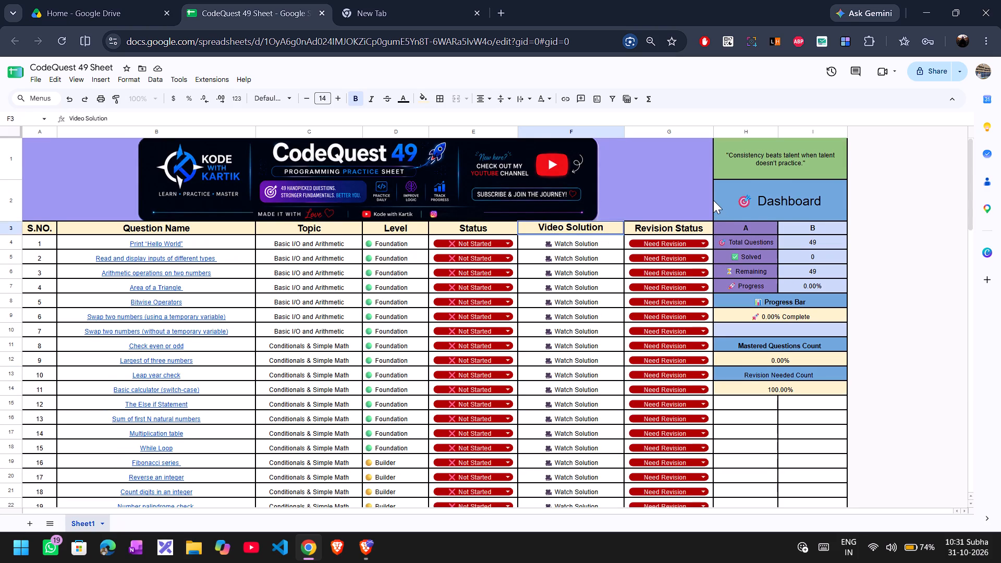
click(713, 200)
Widen the Revision Status column by roughly a third.
click(713, 137)
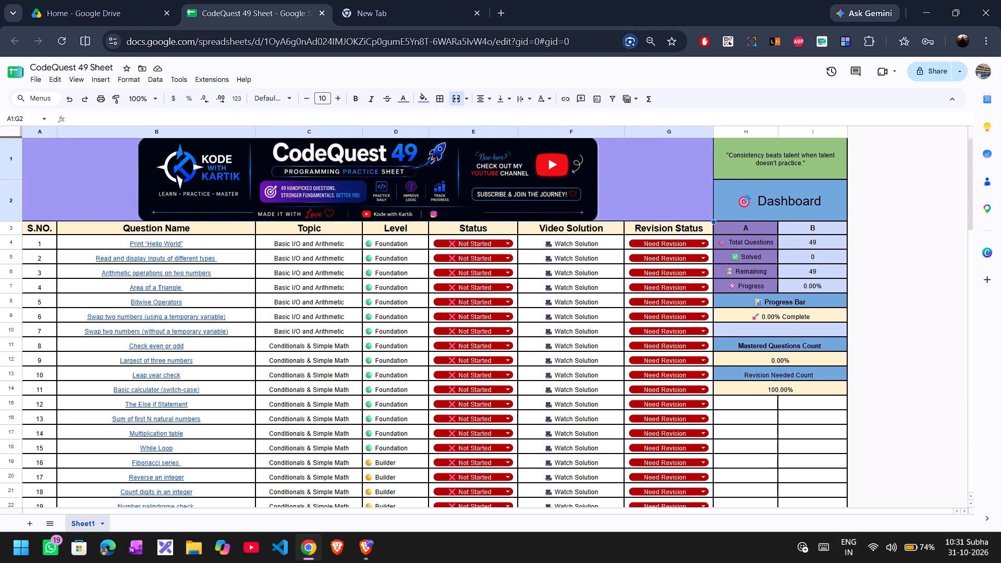
drag(713, 128, 744, 130)
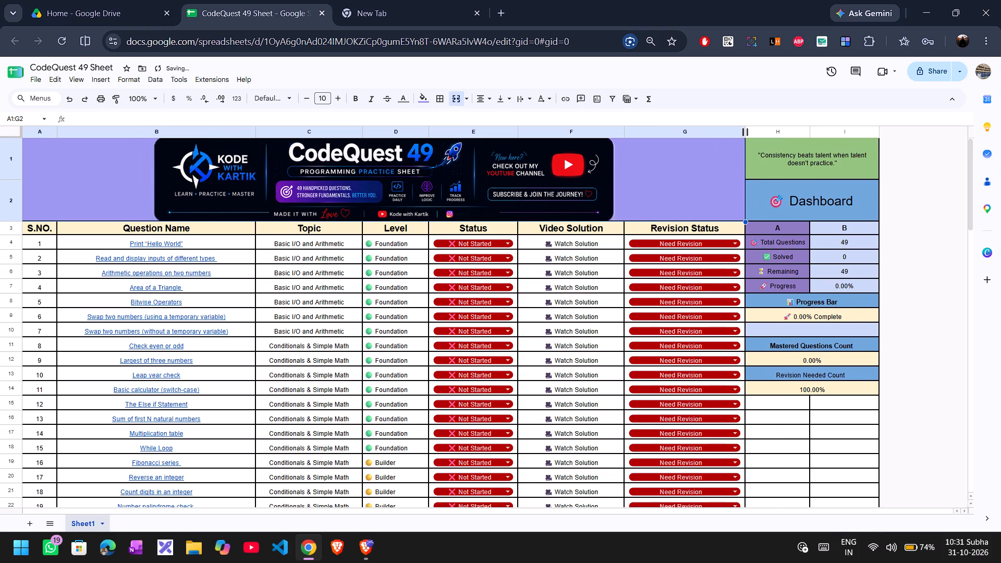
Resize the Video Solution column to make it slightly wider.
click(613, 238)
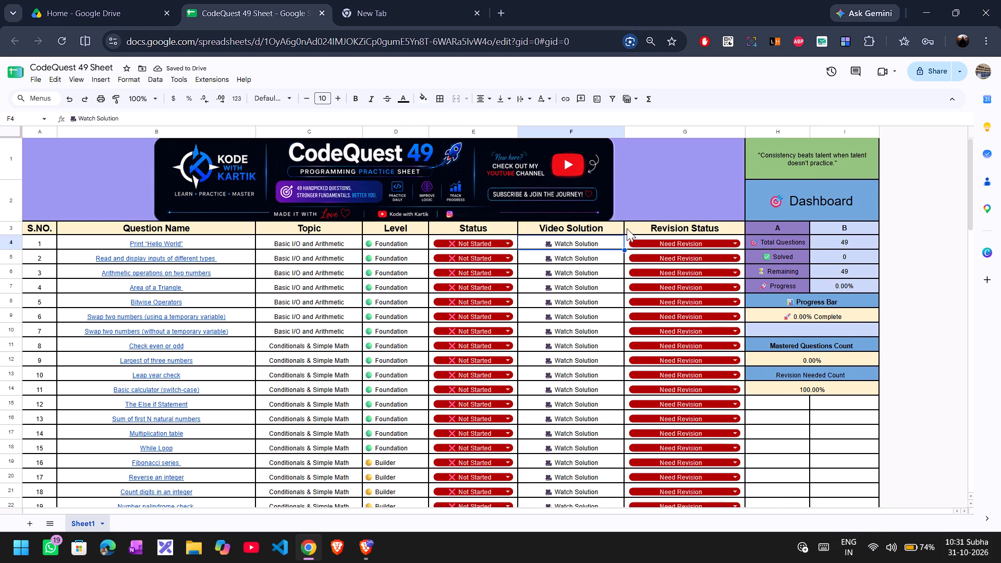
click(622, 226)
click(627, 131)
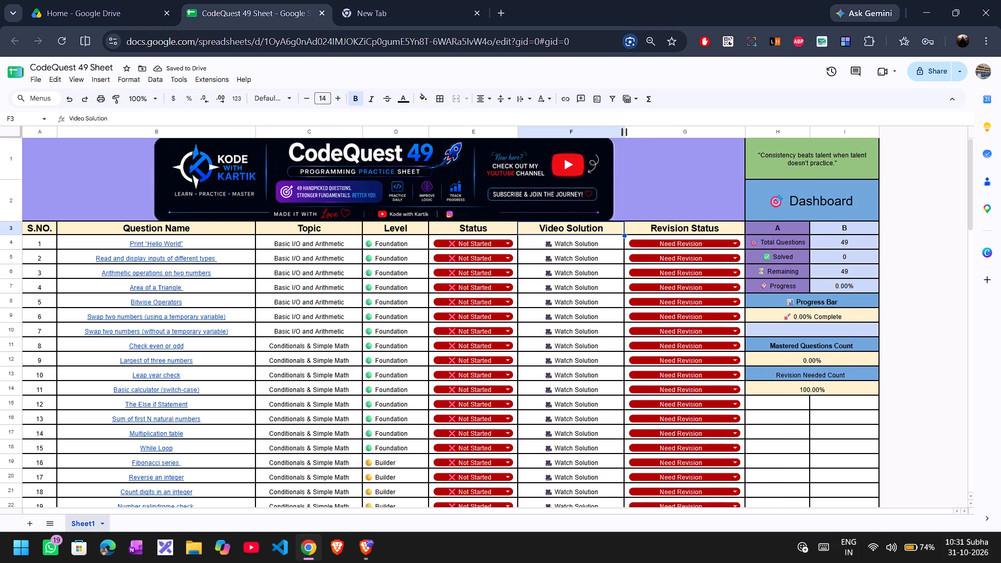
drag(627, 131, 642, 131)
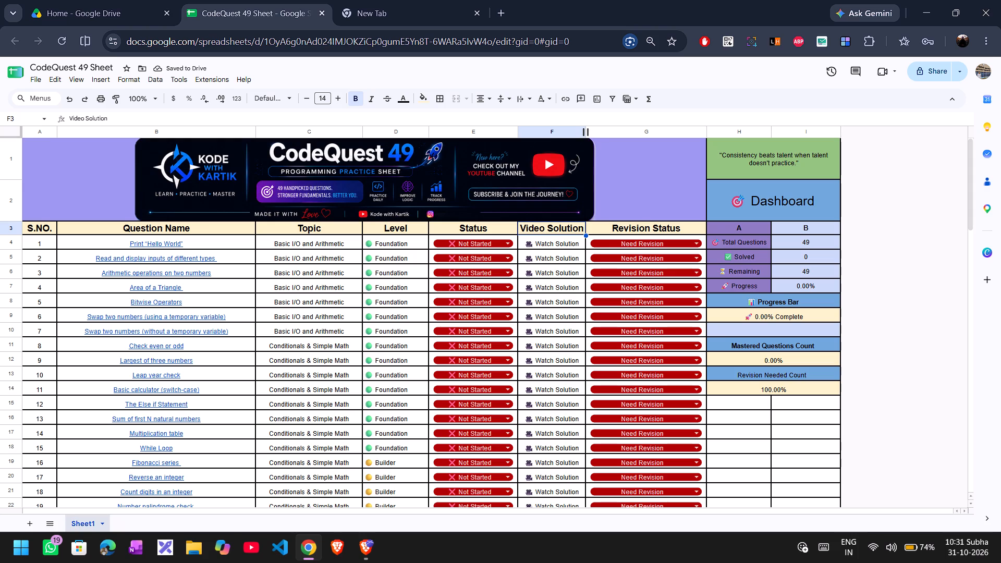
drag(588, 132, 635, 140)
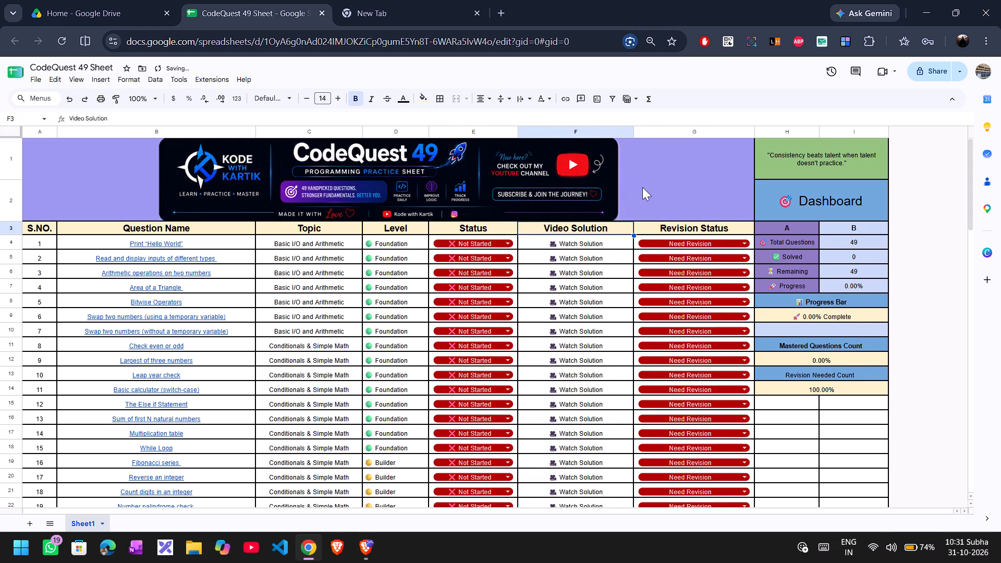
Extend the Video Solution column header to read "Video Solution (Not Available)".
double_click(611, 229)
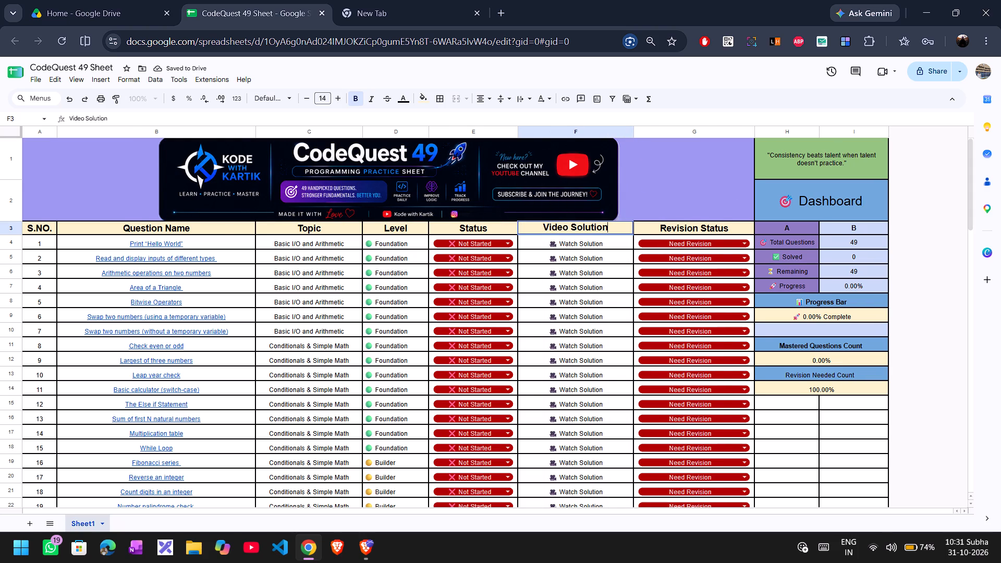
key(space)
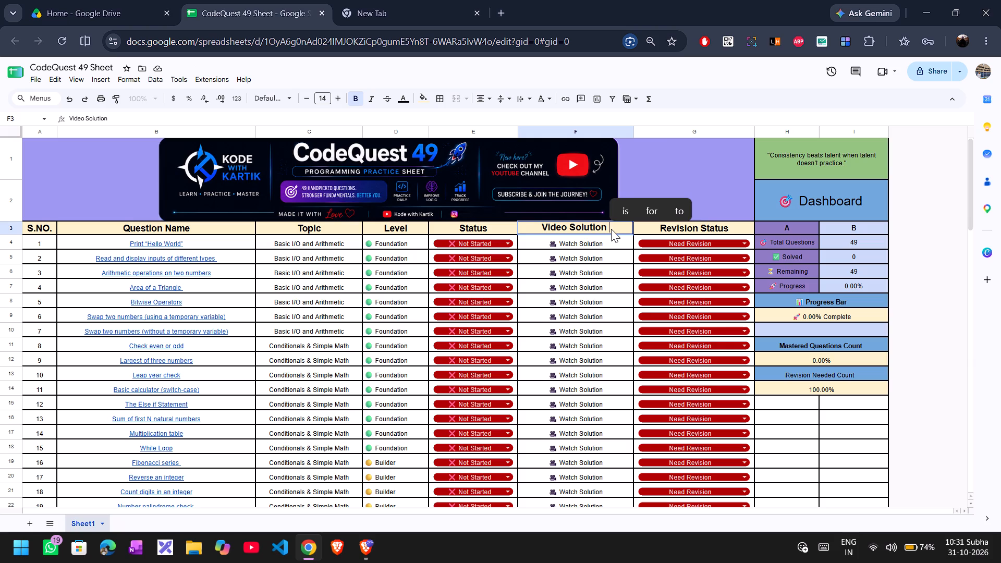
text(())
key(Left)
key(shift+n)
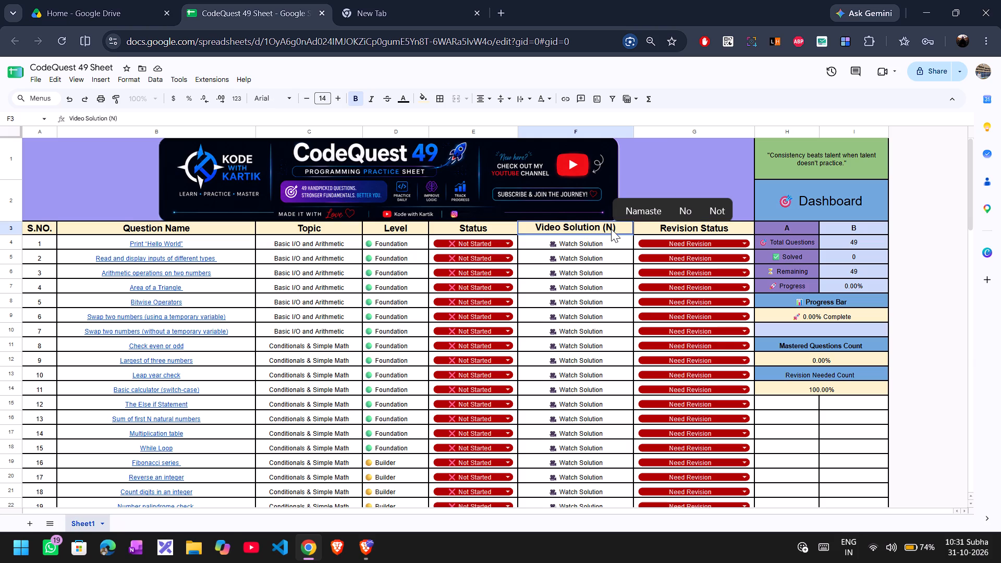
text(ot A)
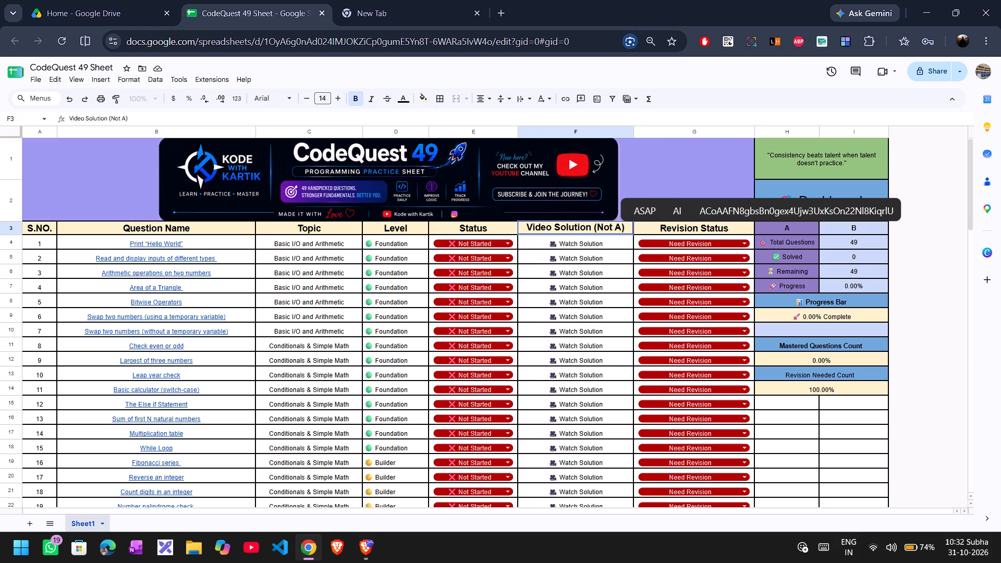
text(vail)
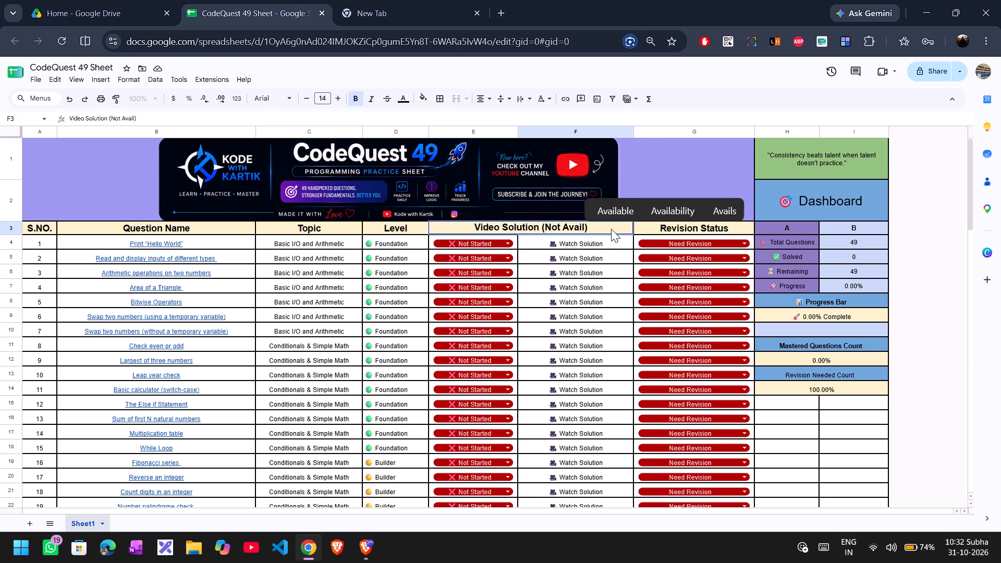
key(Up)
key(shift+Return)
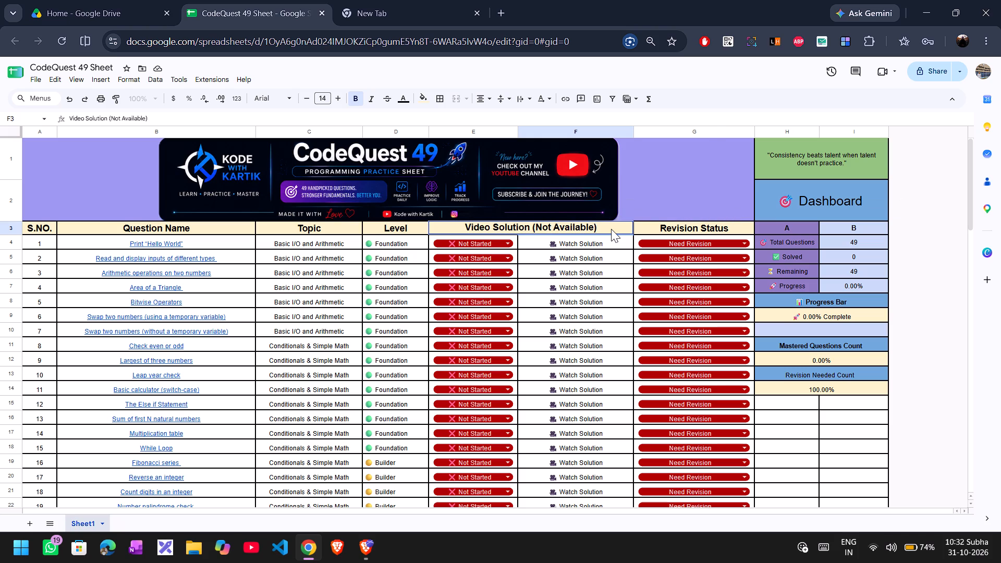
click(614, 244)
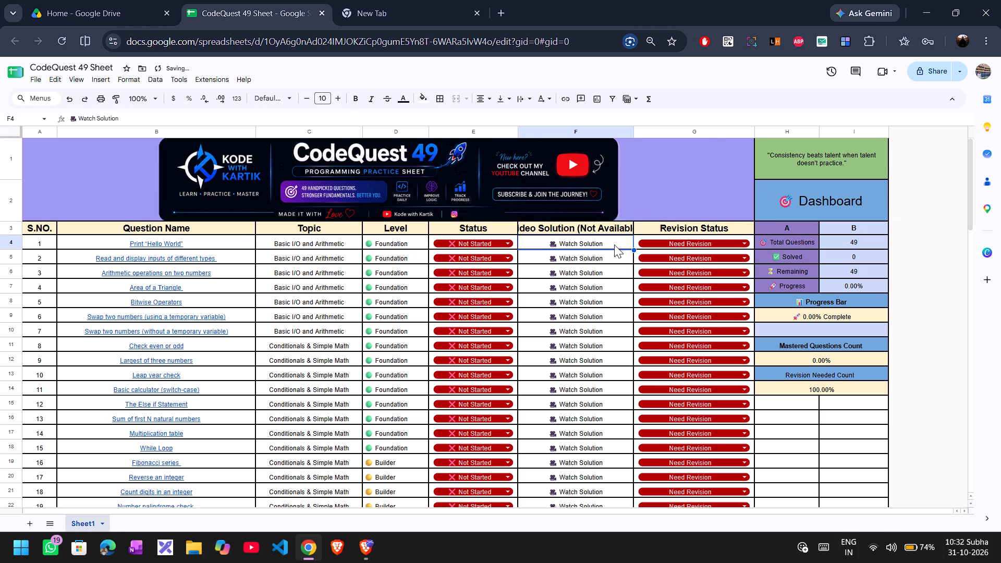
Widen the Video Solution column enough to fit its full header text on one line.
drag(633, 130, 688, 130)
scroll(699, 359, left, 3)
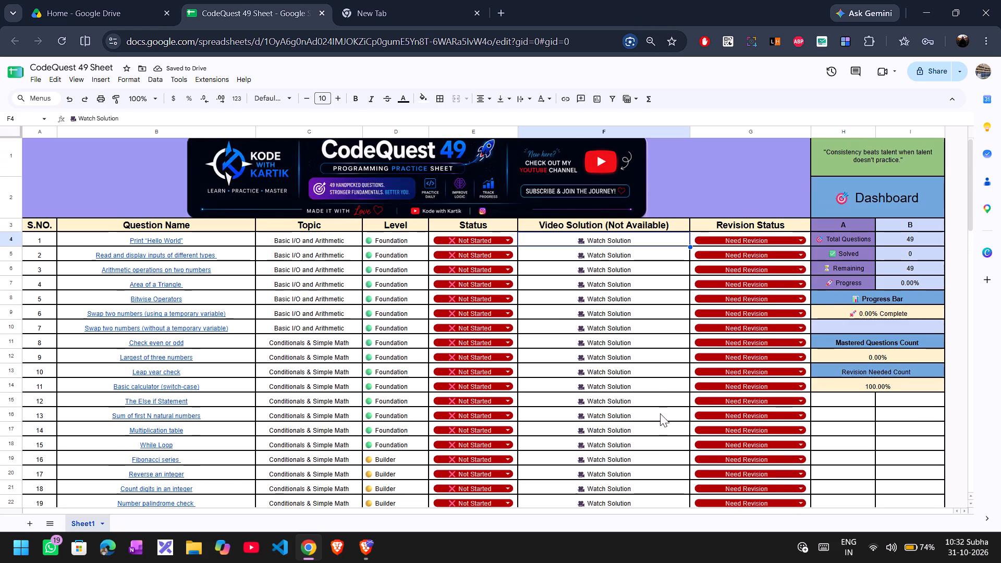
Look through the whole question list and the notes area below it to check the sheet's layout and statuses.
scroll(630, 280, down, 3)
scroll(628, 280, up, 4)
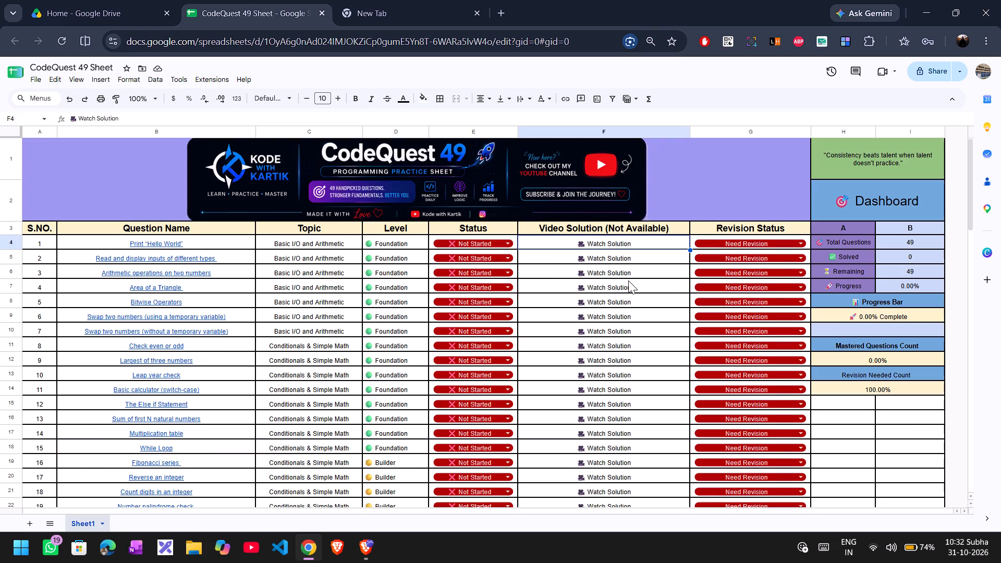
scroll(394, 332, down, 3)
scroll(392, 332, up, 2)
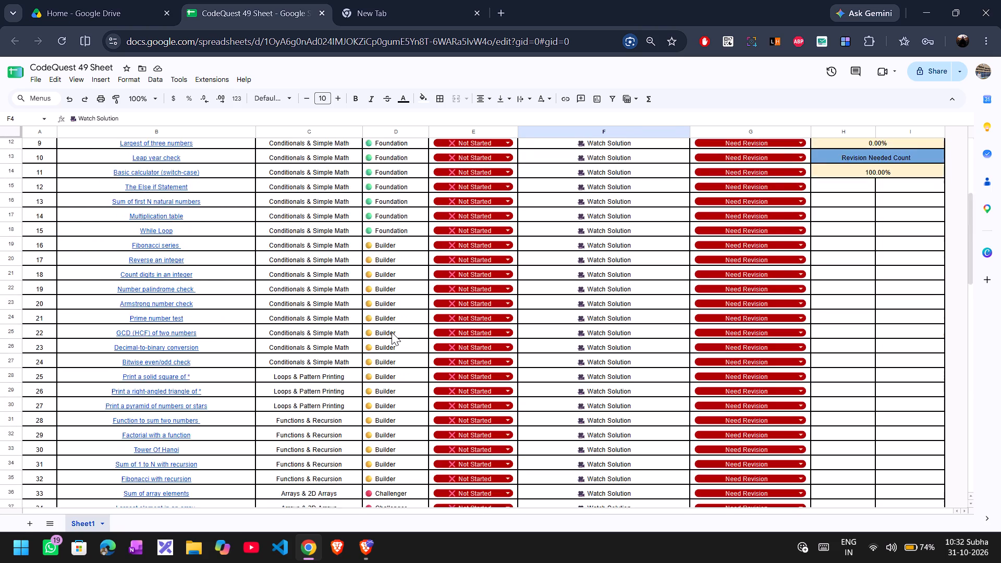
scroll(392, 332, up, 2)
scroll(356, 278, down, 3)
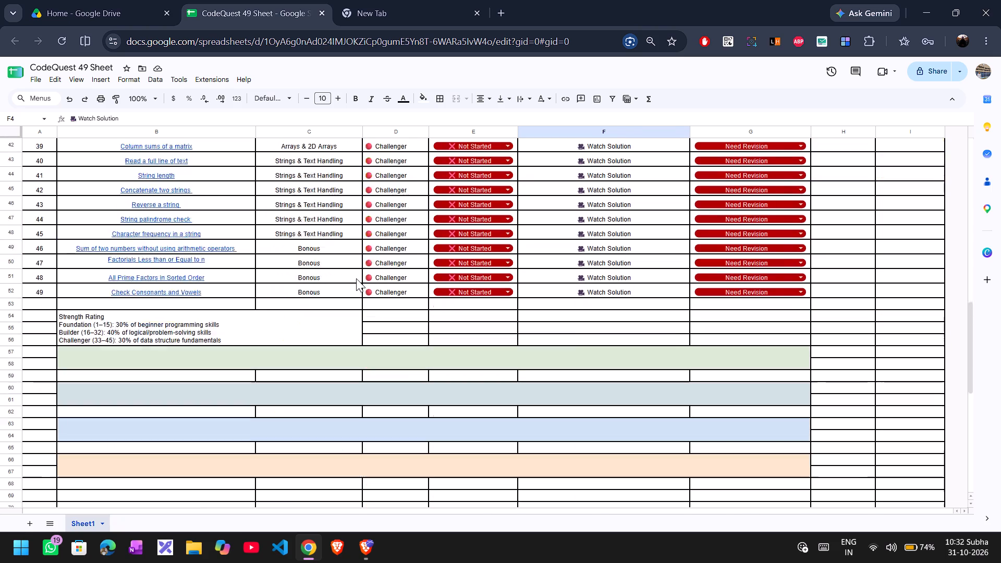
scroll(356, 278, down, 1)
scroll(355, 278, up, 2)
scroll(327, 311, down, 2)
scroll(325, 312, up, 2)
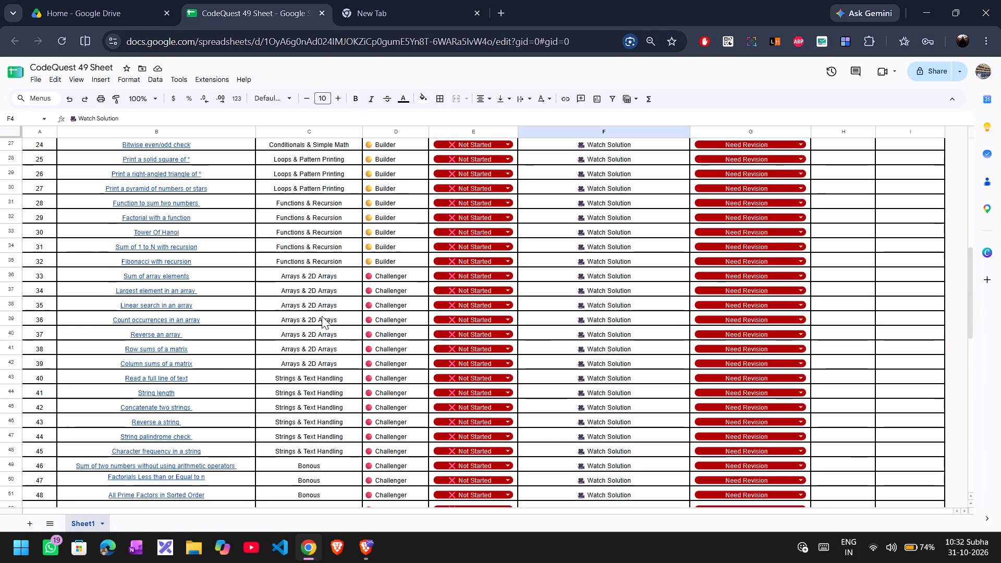
Fill the merged Strength Rating notes block below the question list with a light blue background.
scroll(147, 362, down, 1)
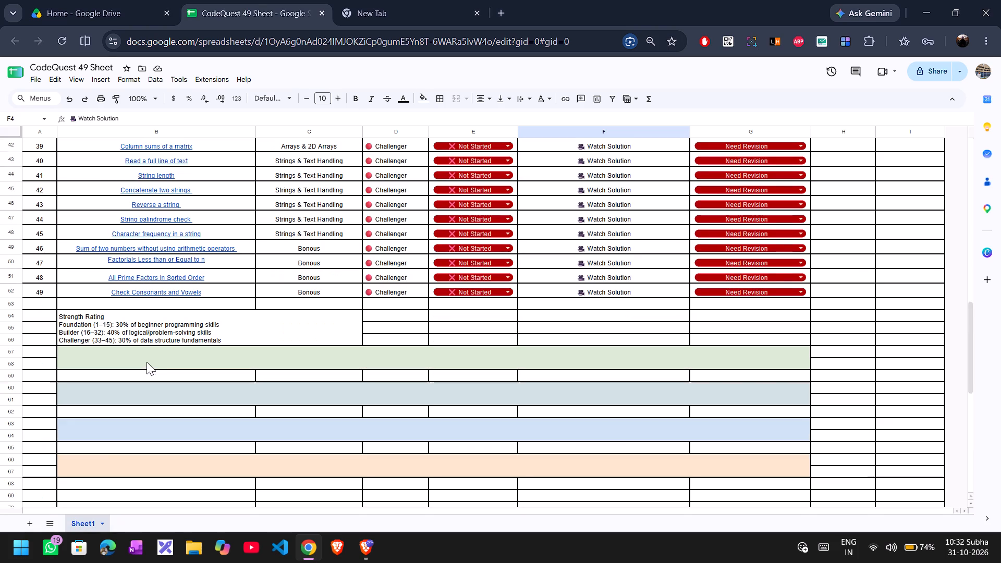
click(196, 329)
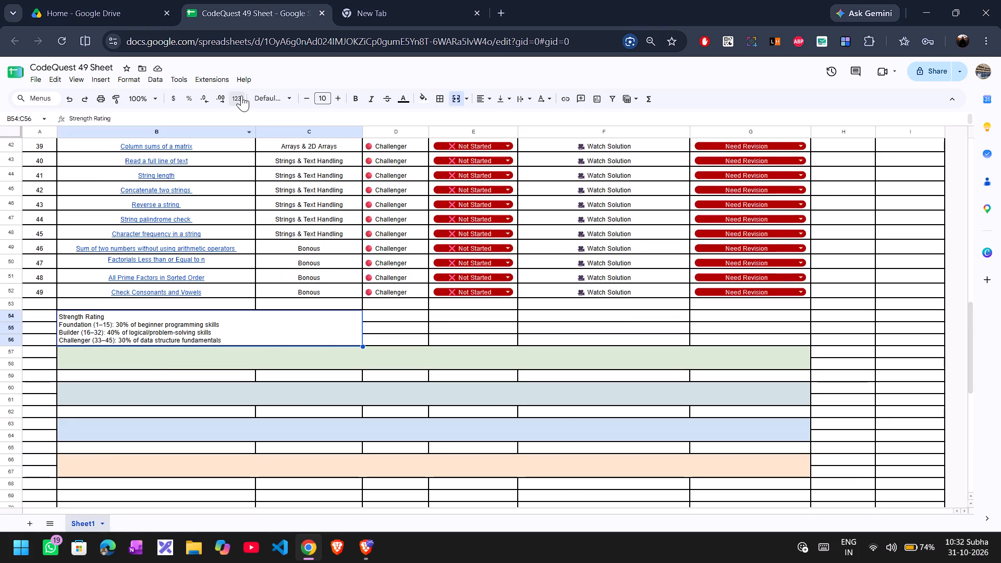
click(427, 101)
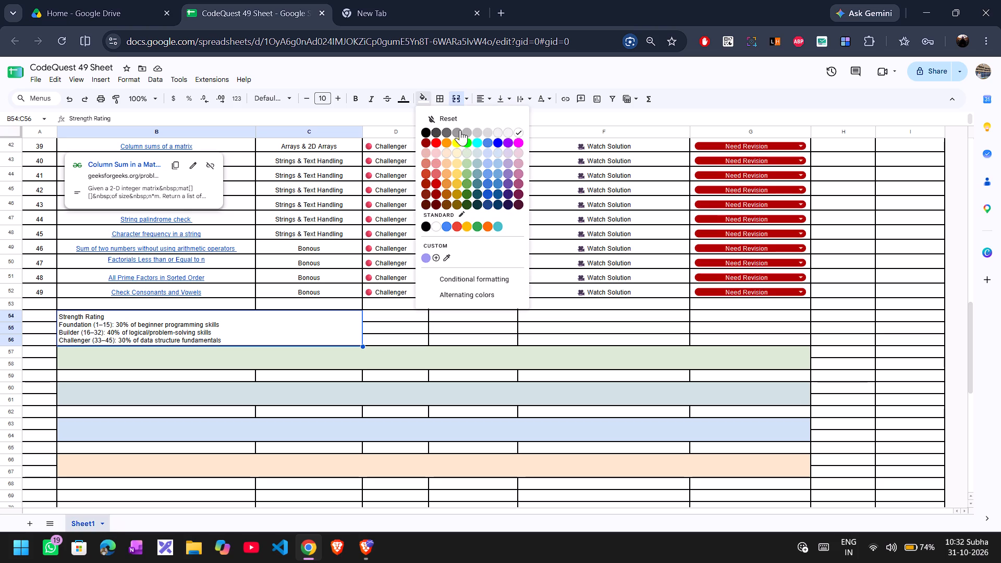
click(500, 154)
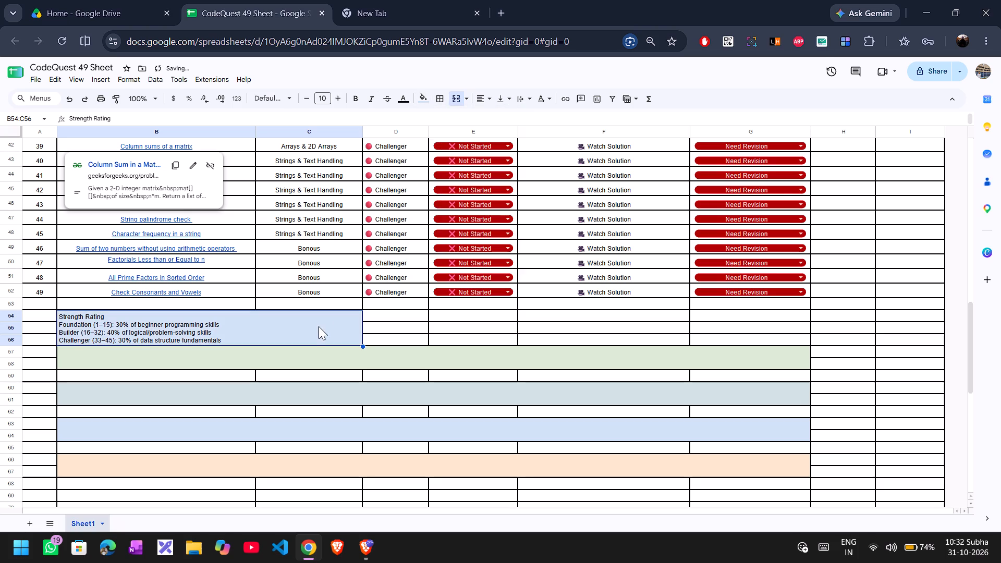
Look through the sheet from the coloured bands below the notes up to the banner and dashboard to check its appearance.
click(291, 365)
click(290, 364)
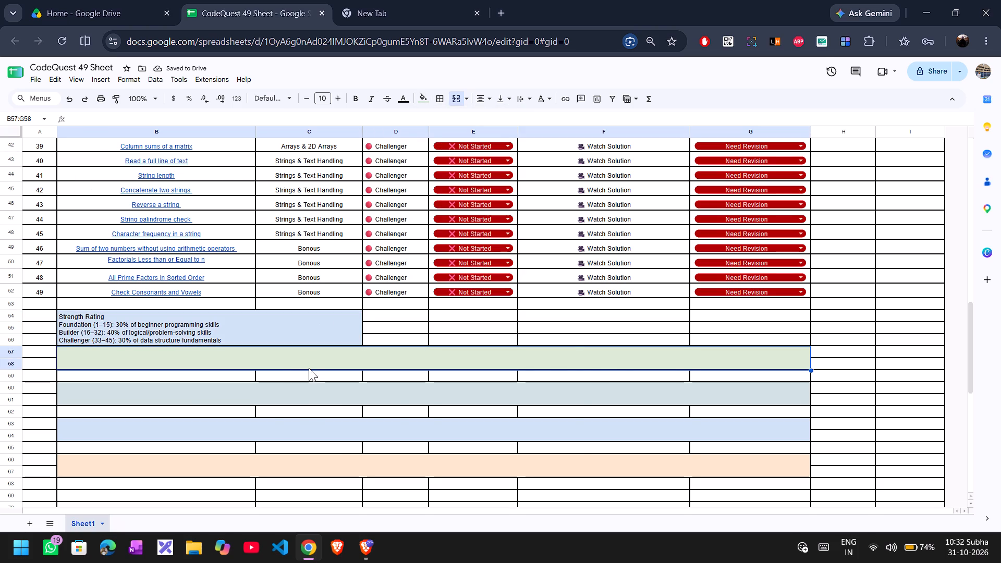
scroll(309, 368, up, 5)
scroll(330, 393, down, 4)
scroll(330, 393, up, 7)
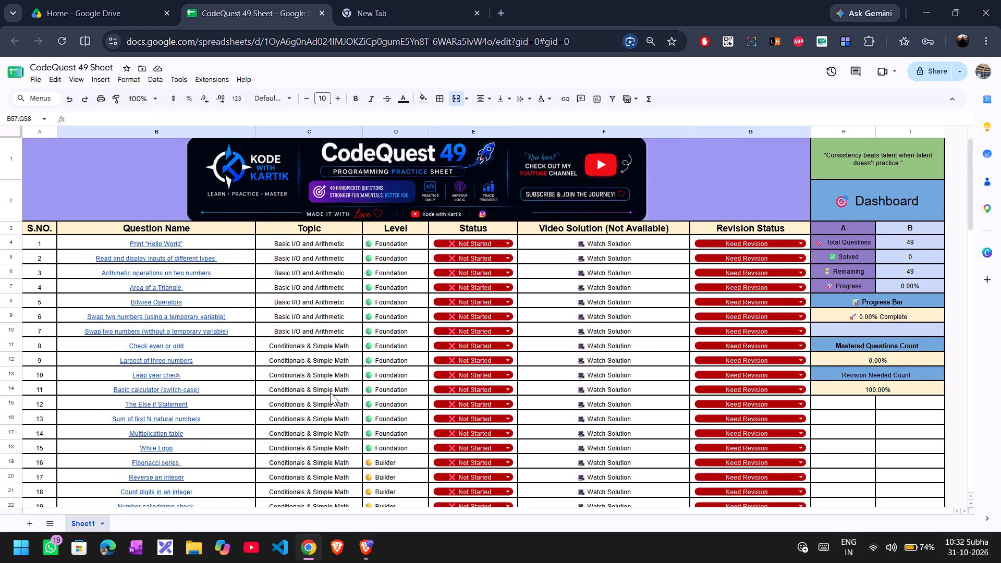
scroll(332, 393, down, 4)
scroll(332, 393, up, 2)
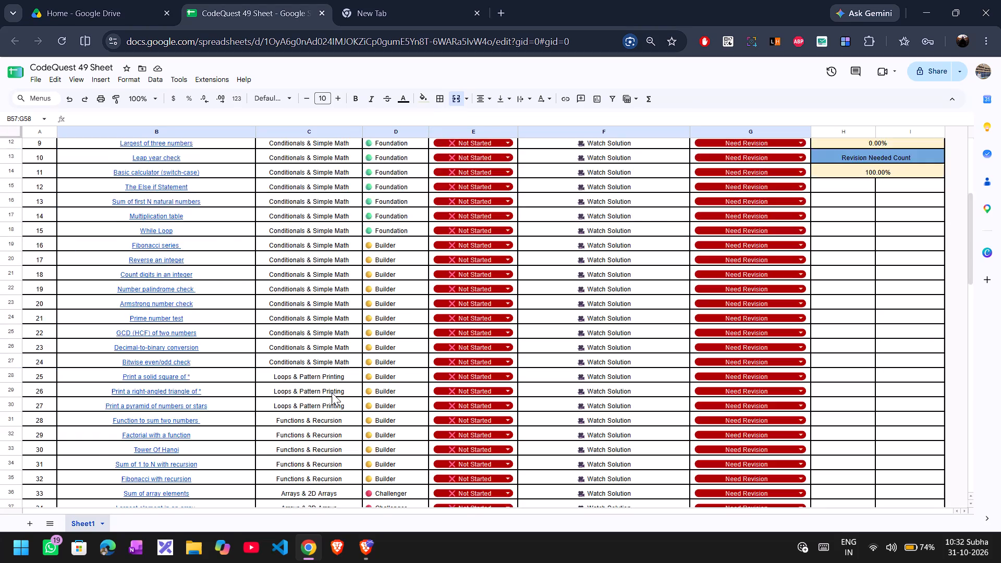
scroll(332, 393, up, 2)
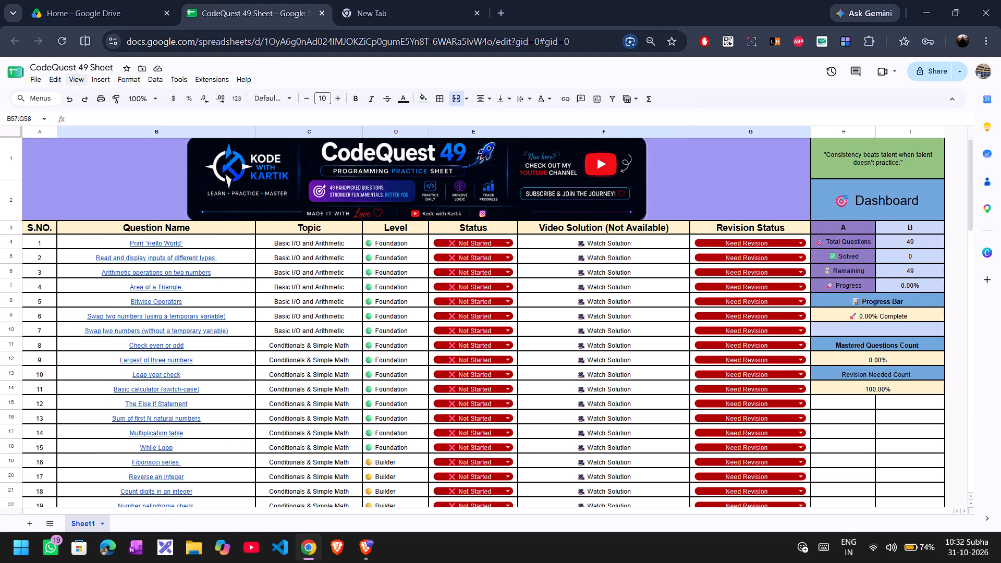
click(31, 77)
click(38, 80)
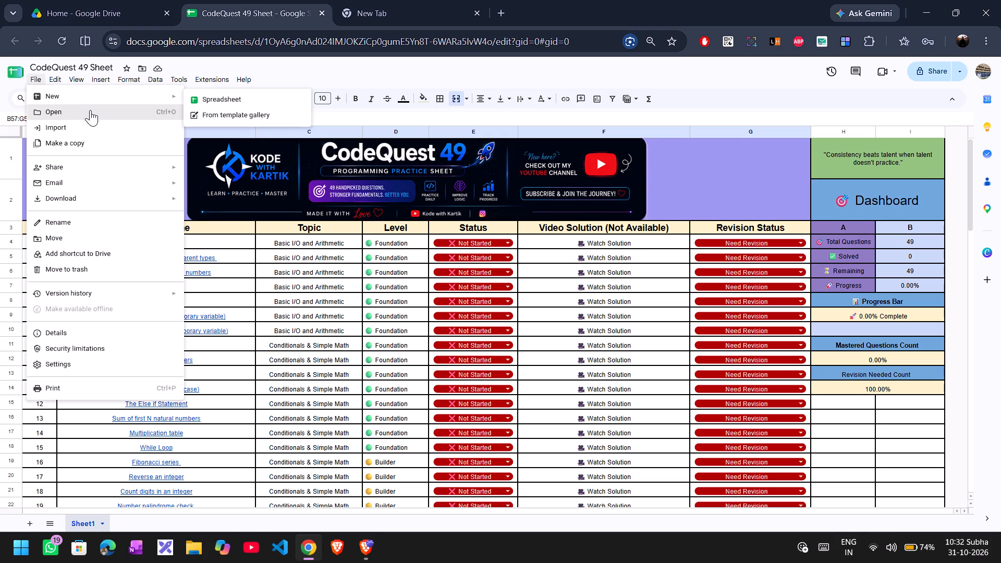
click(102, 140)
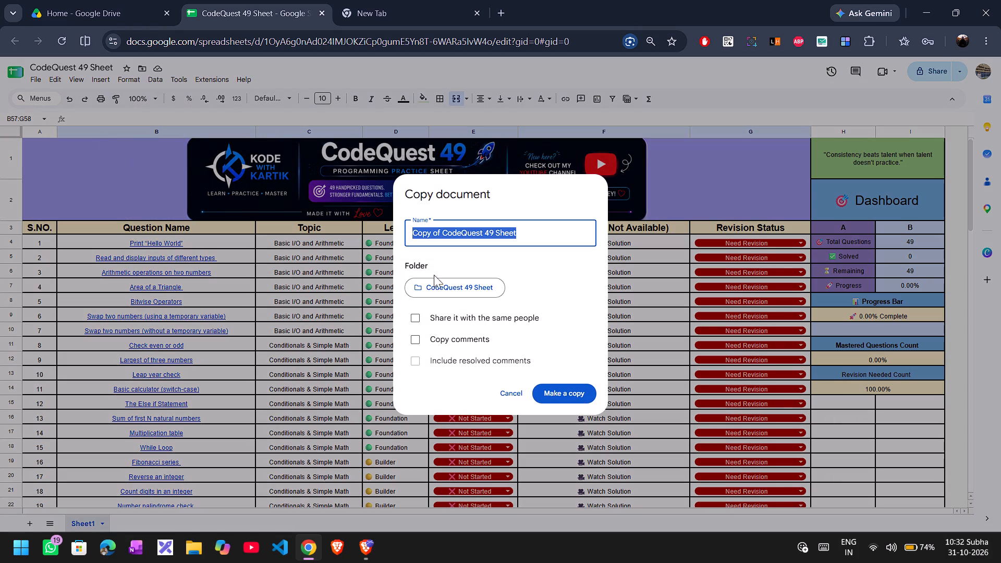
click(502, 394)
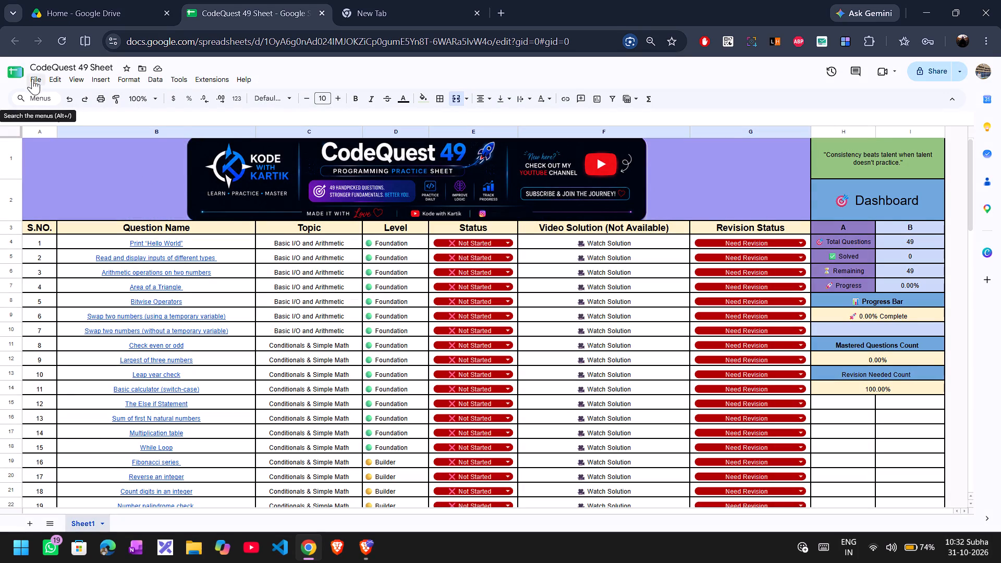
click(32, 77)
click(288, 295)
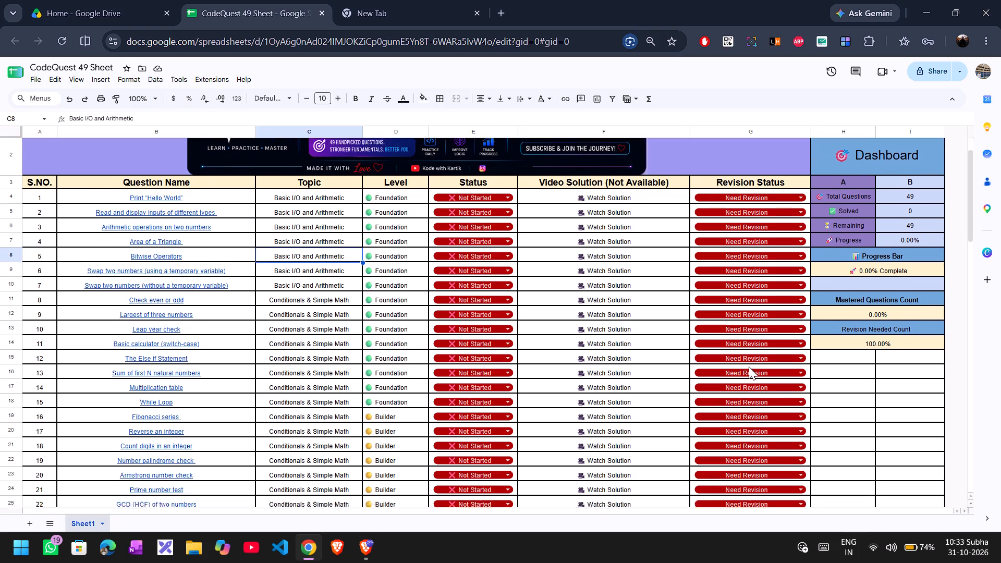
Capture a screenshot of the whole sheet page, including the banner, the question list and the dashboard.
ctrl+scroll(732, 354, down, 5)
scroll(683, 353, up, 3)
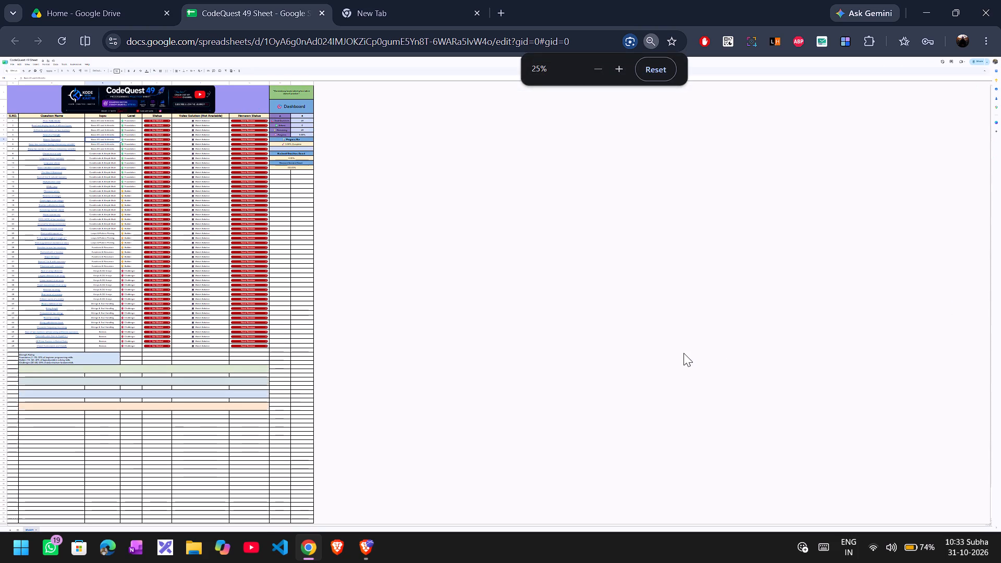
scroll(683, 353, up, 1)
ctrl+scroll(351, 311, up, 4)
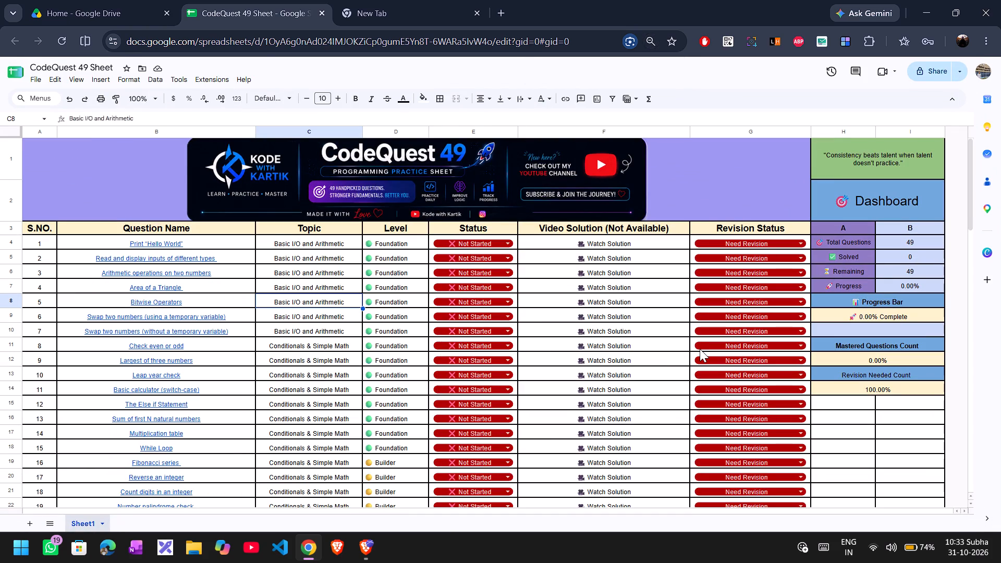
key(Print)
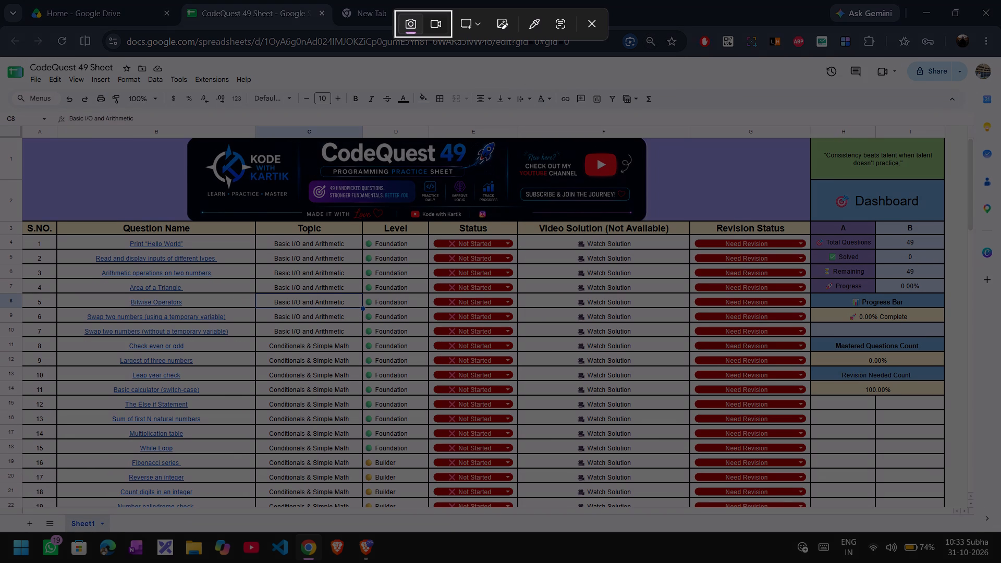
drag(0, 57, 893, 419)
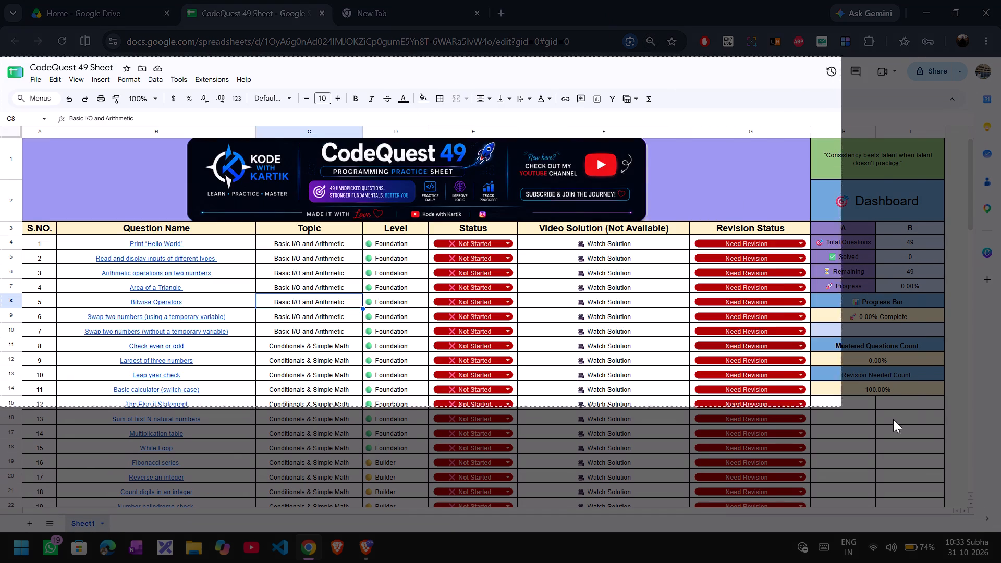
drag(893, 419, 988, 531)
click(430, 0)
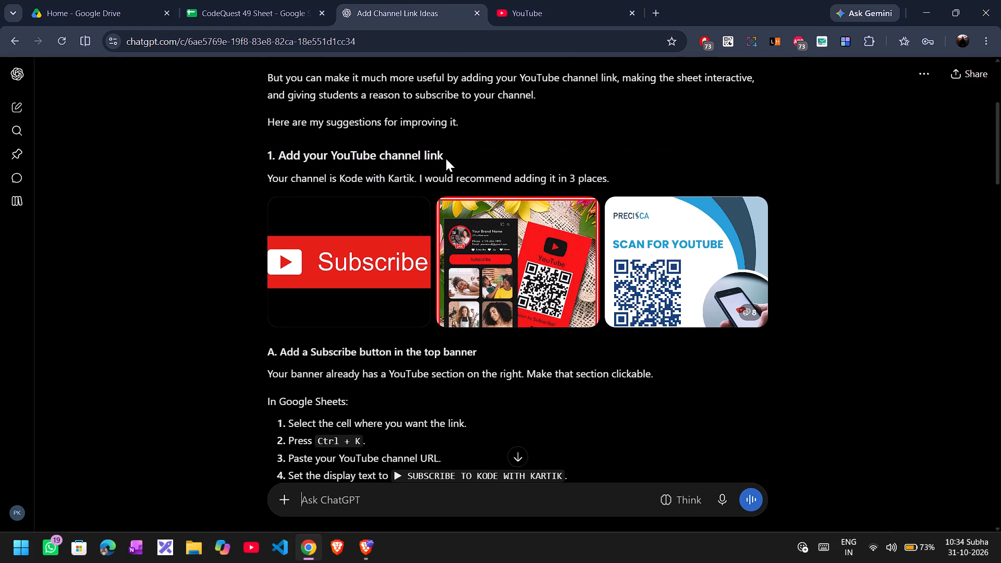
scroll(450, 158, down, 1)
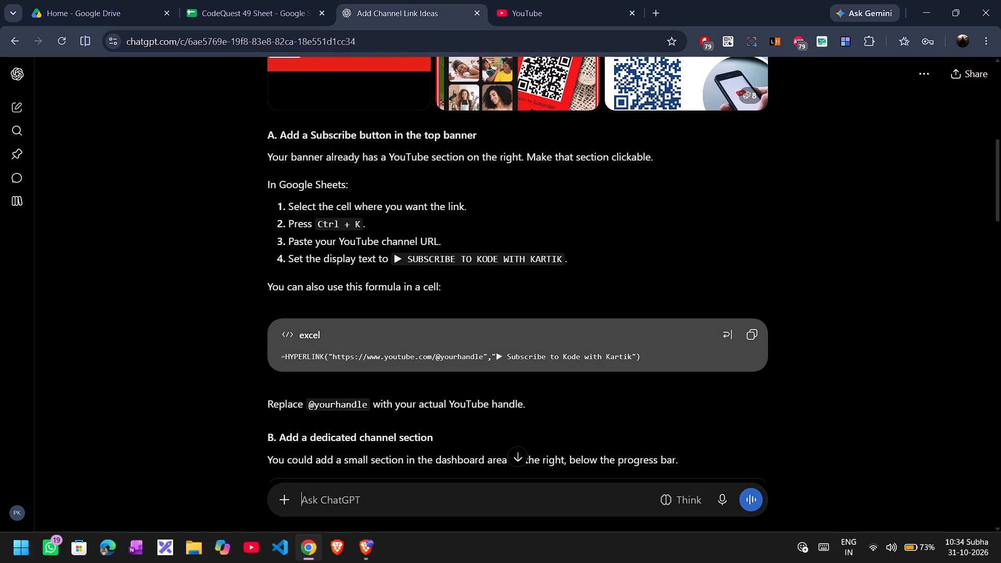
Search YouTube for "kode with kartik" and open the Kode with Kartik channel page.
click(559, 0)
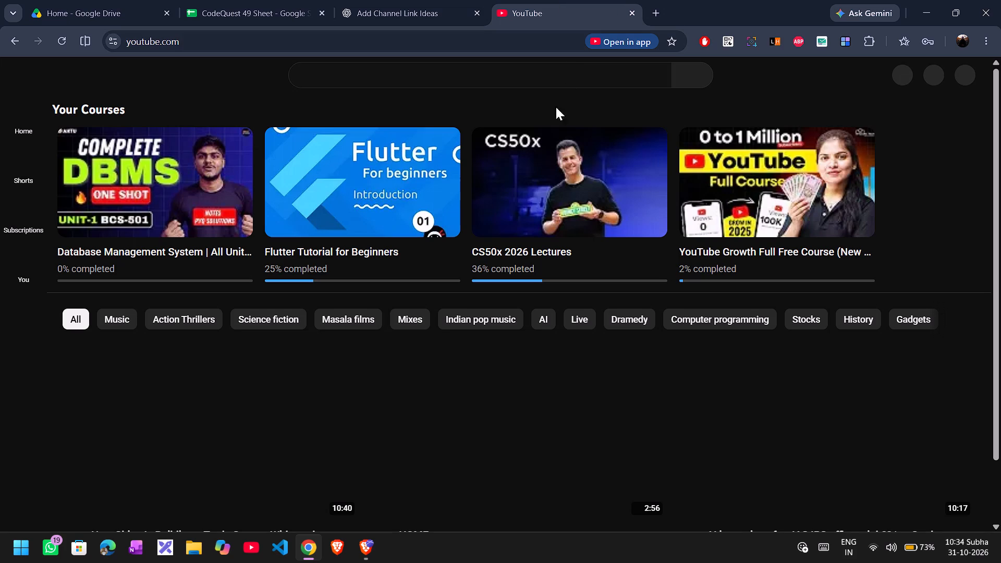
click(518, 70)
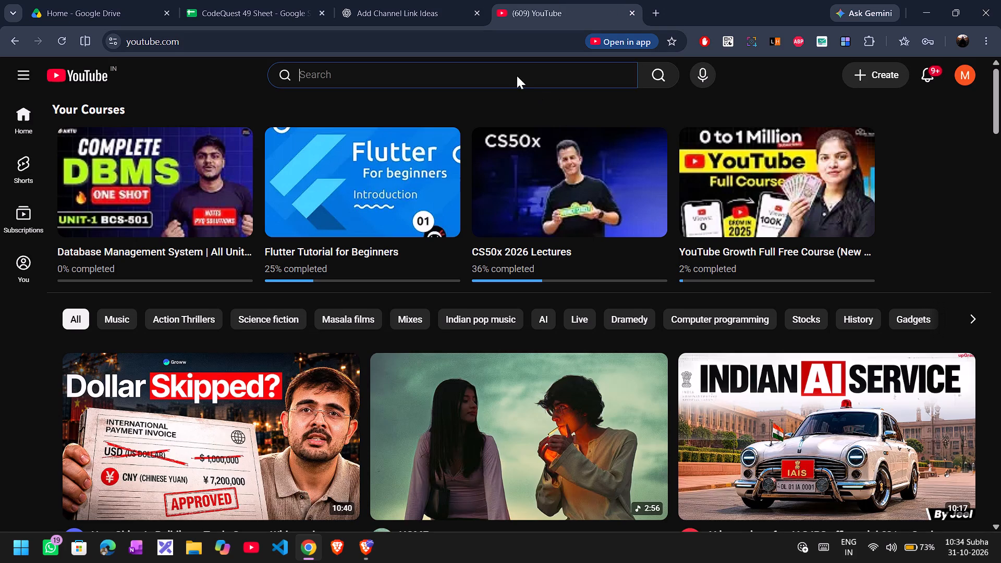
key(s)
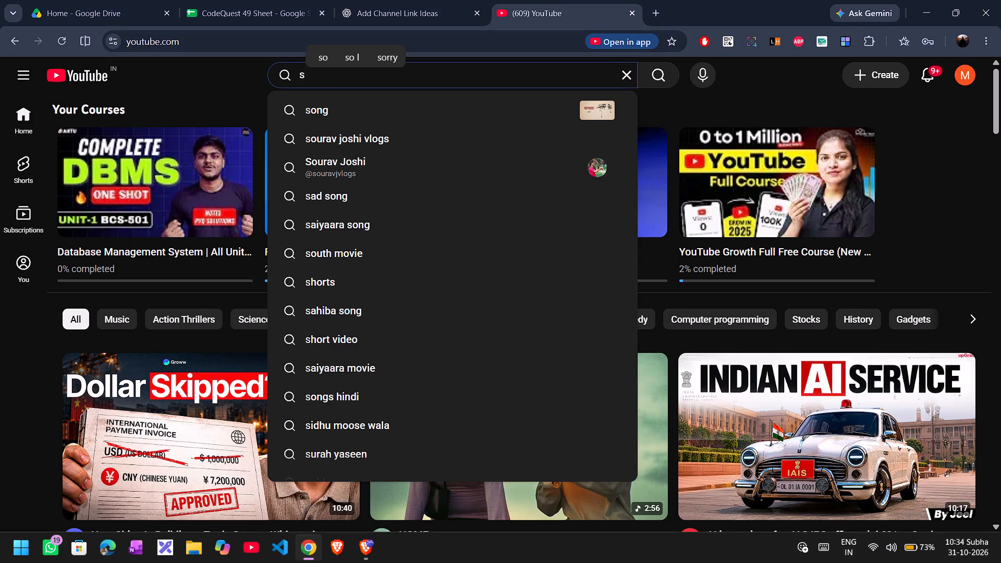
key(BackSpace)
text(ka)
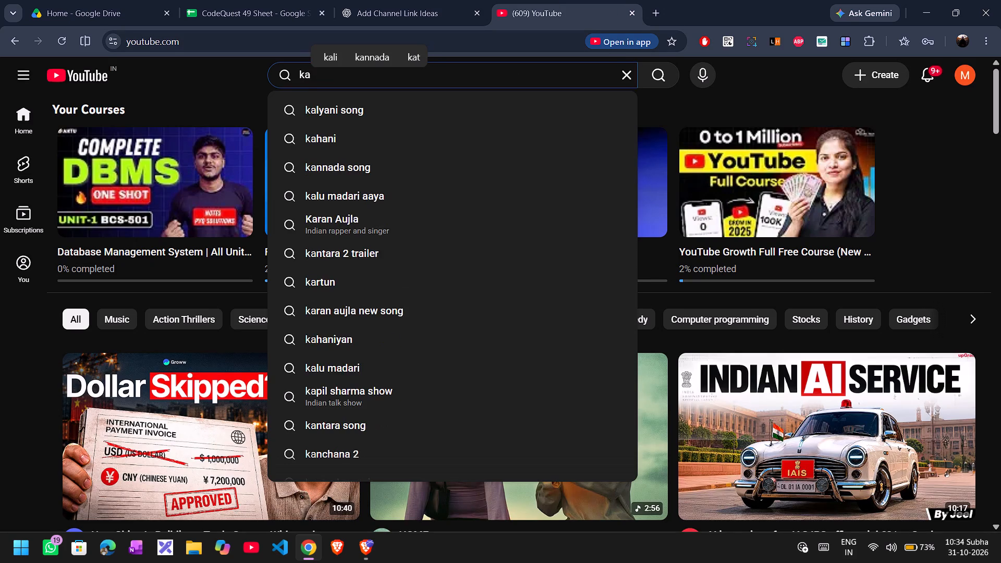
key(BackSpace)
key(i)
key(BackSpace)
text(ode with kartik)
key(Return)
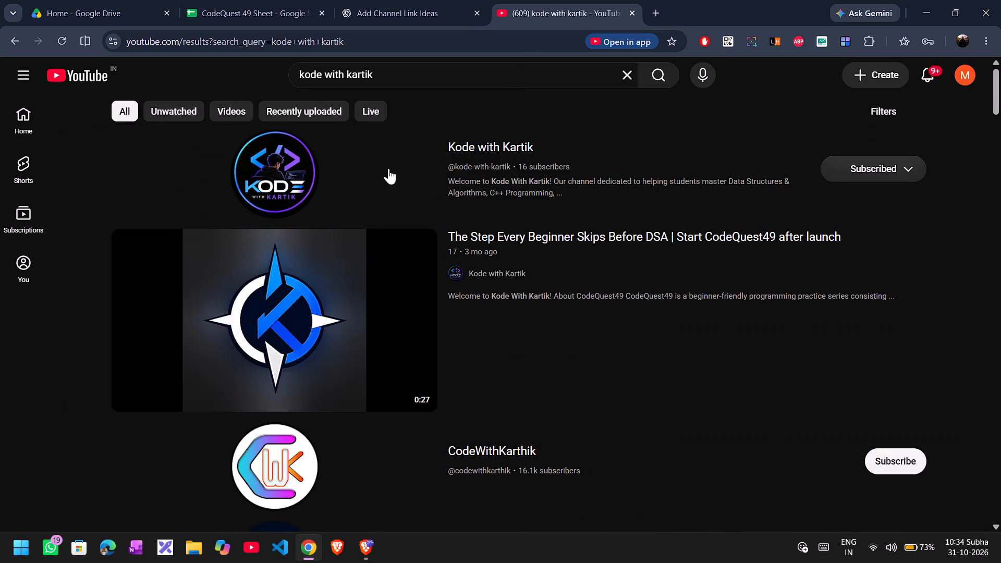
click(516, 140)
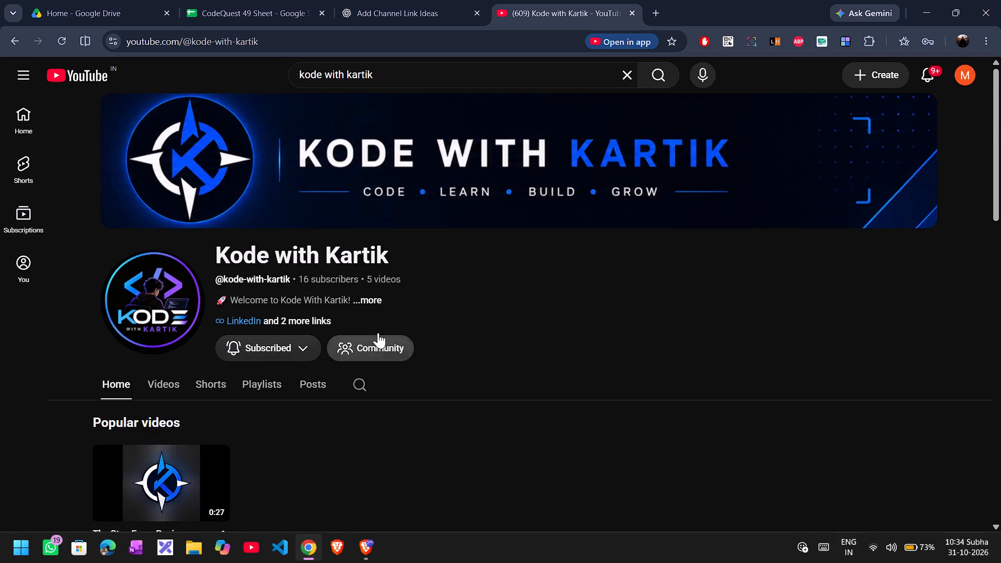
Open the channel's video "The Step Every Beginner Skips Before DSA" and look over its comment section and playback.
scroll(185, 366, down, 2)
click(184, 244)
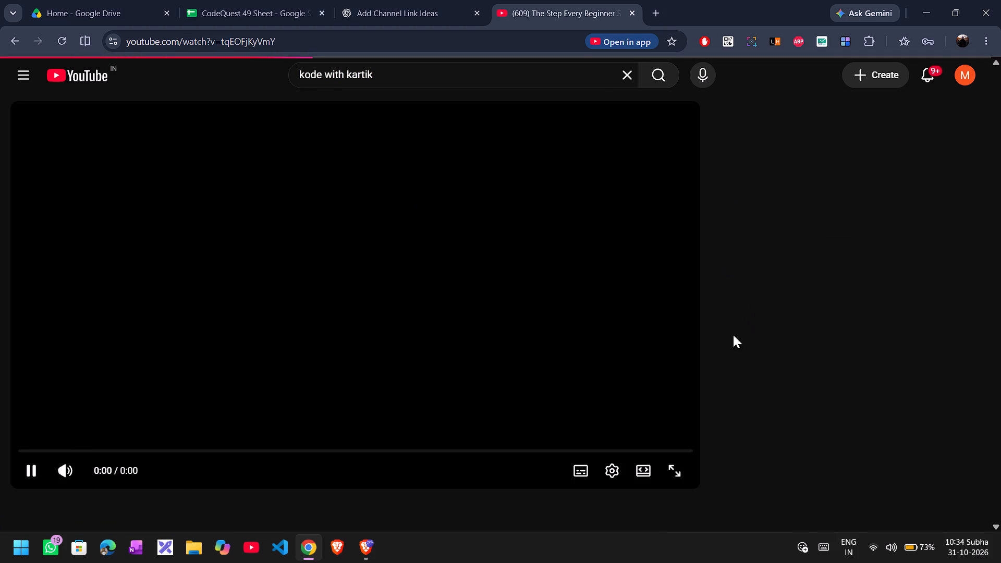
scroll(433, 289, down, 1)
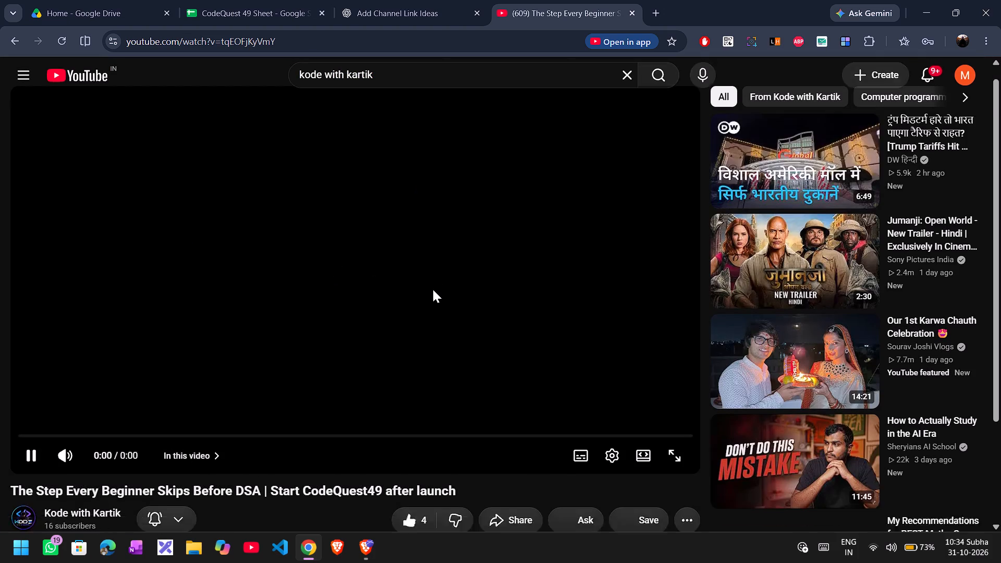
scroll(479, 236, up, 1)
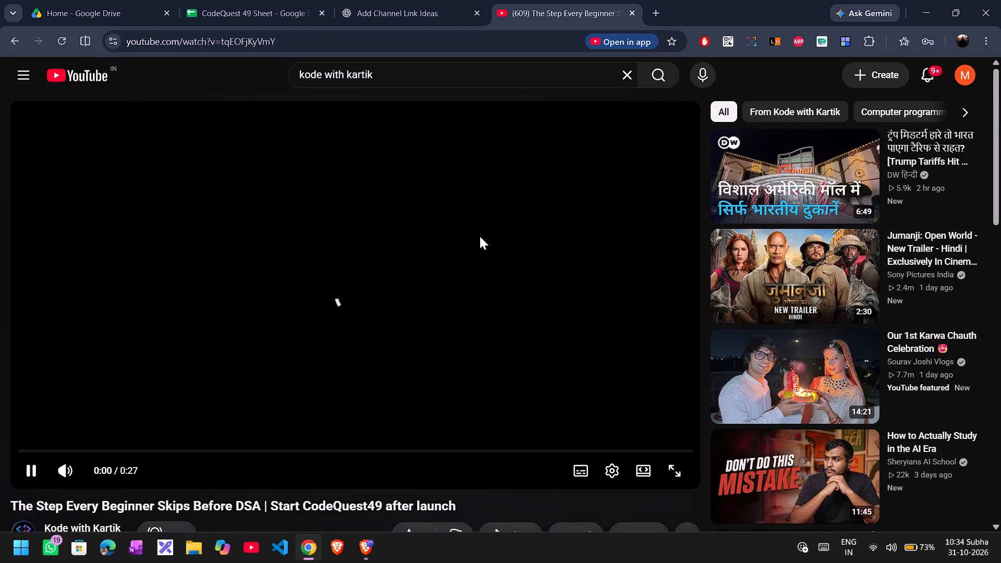
scroll(476, 242, down, 2)
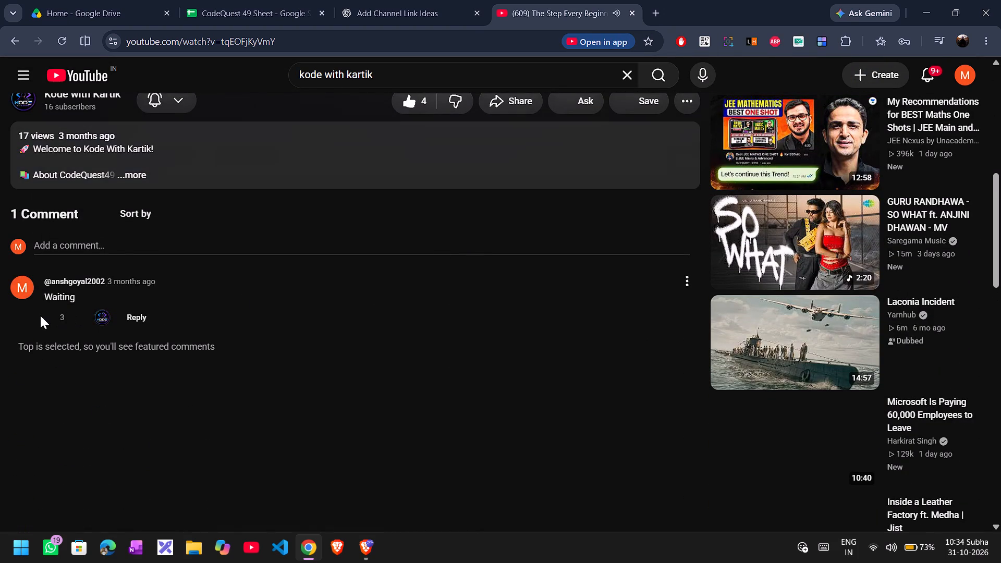
click(48, 317)
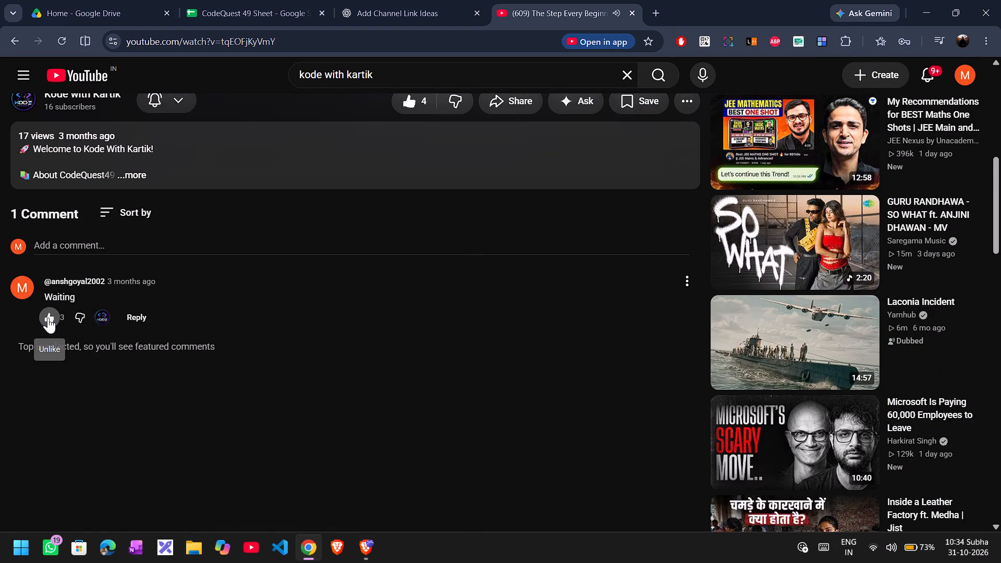
click(48, 317)
scroll(410, 287, up, 2)
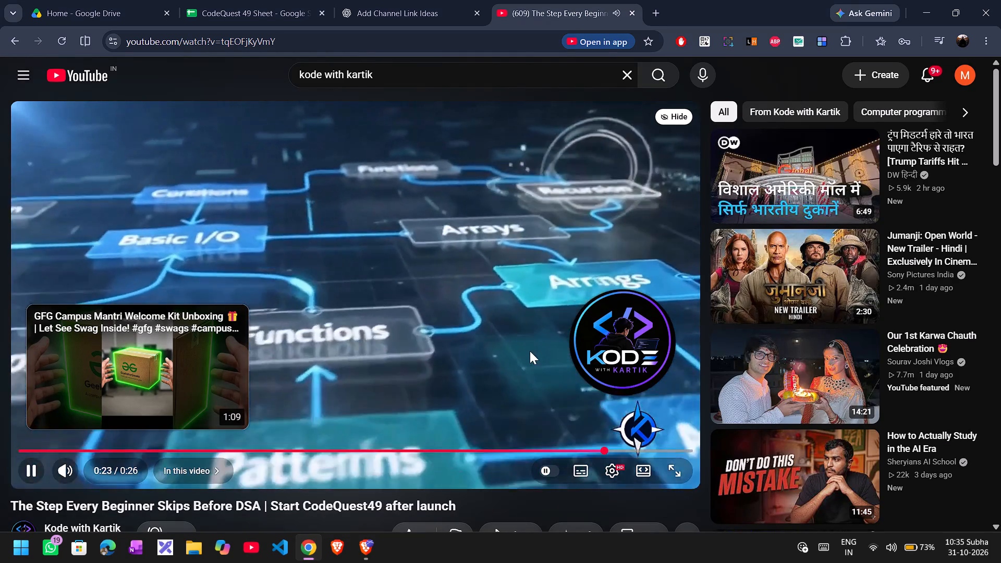
Go back to the YouTube home page, search again for "kode with kartik" and reopen the channel.
click(103, 83)
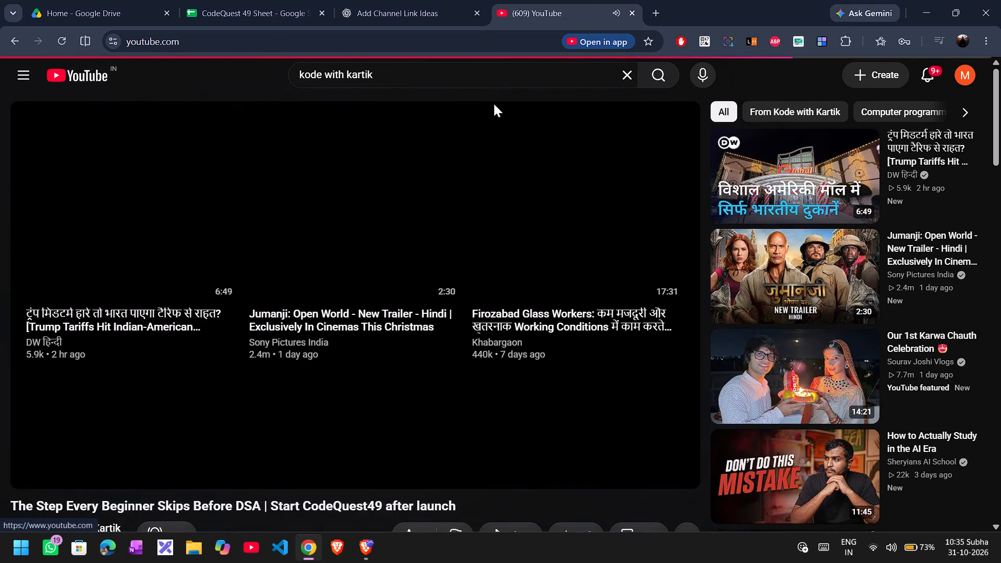
click(414, 66)
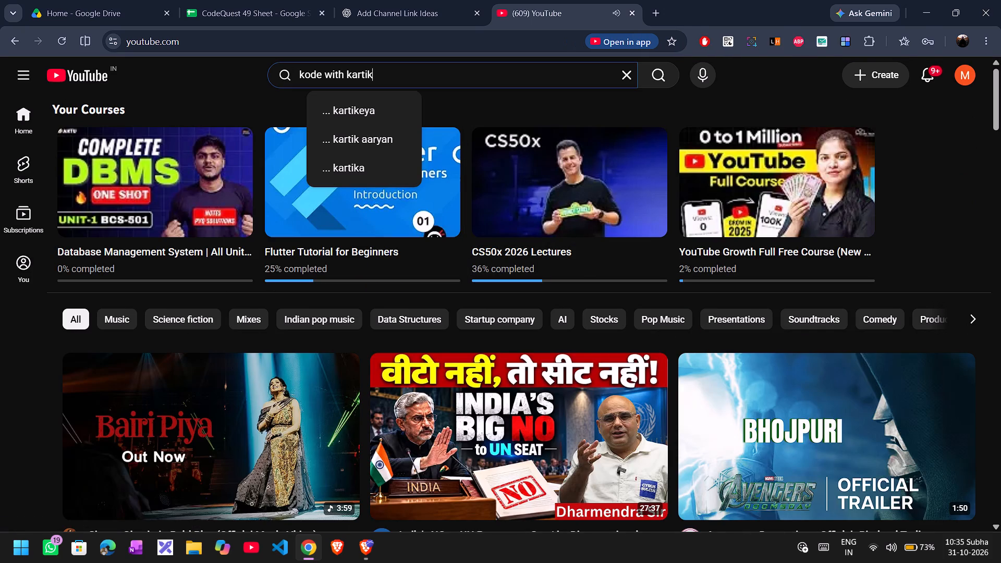
key(Return)
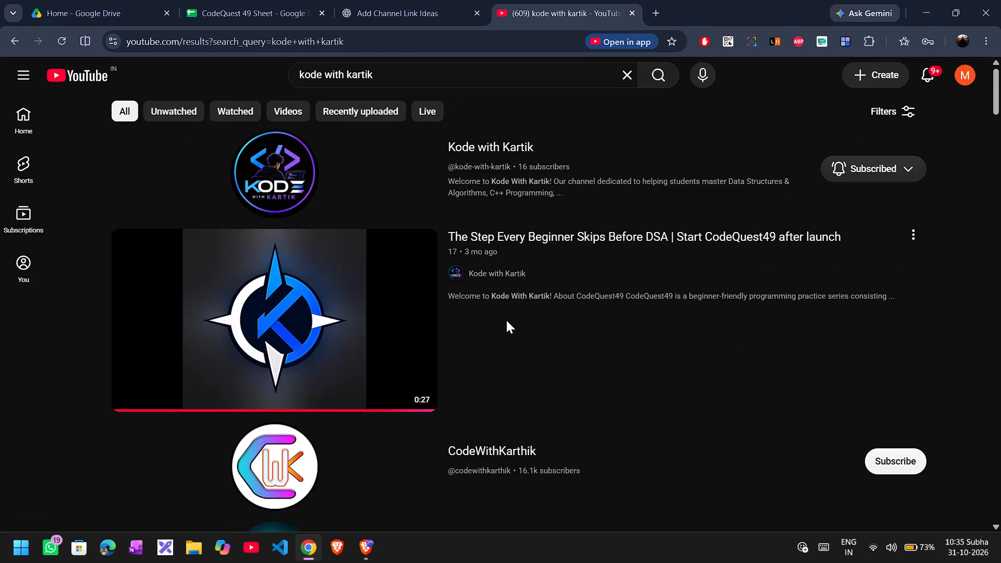
click(505, 146)
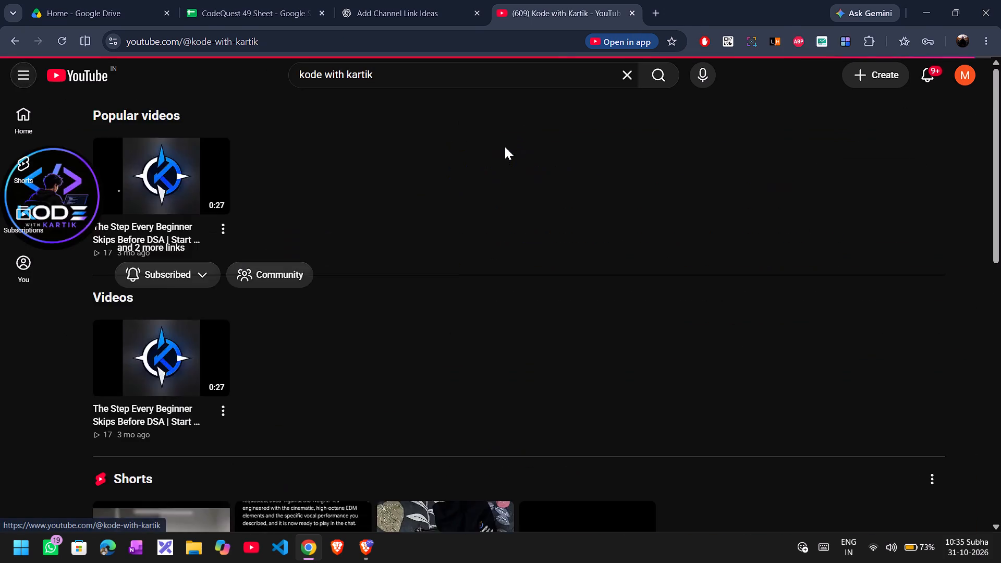
Browse the channel's Shorts, from "Creating Music with Ai" on to "Built a Professional Resume in Minutes".
scroll(422, 210, down, 3)
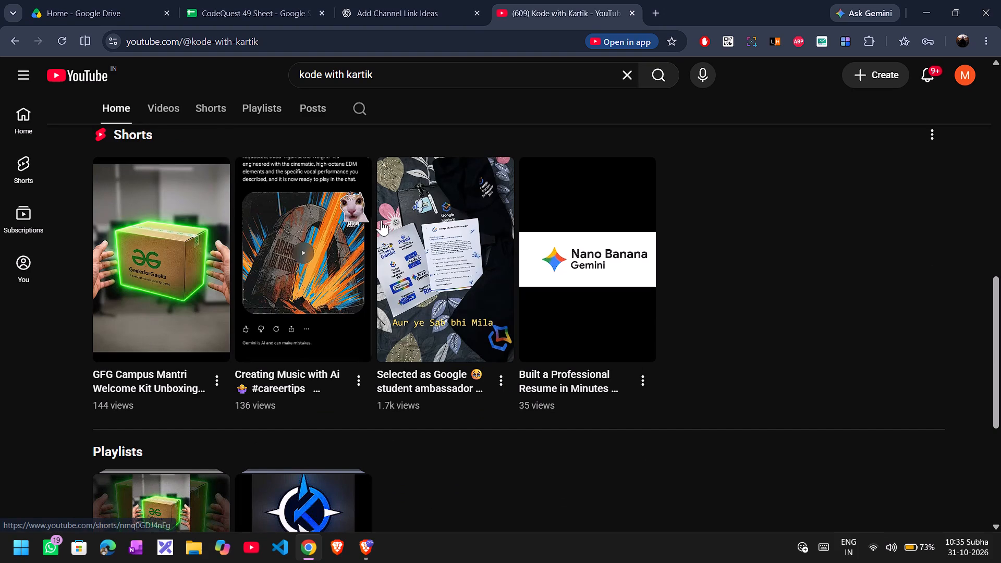
click(336, 193)
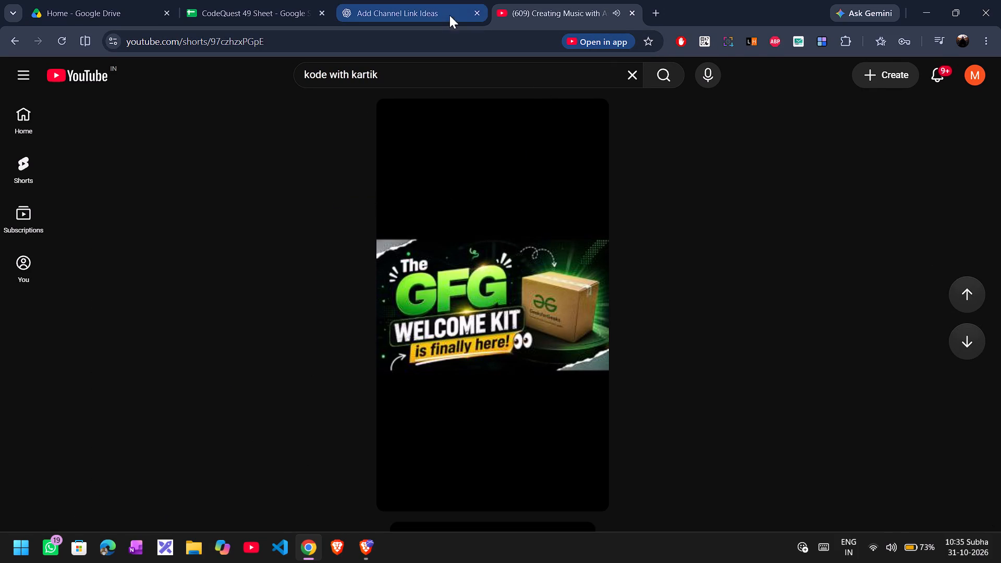
click(542, 254)
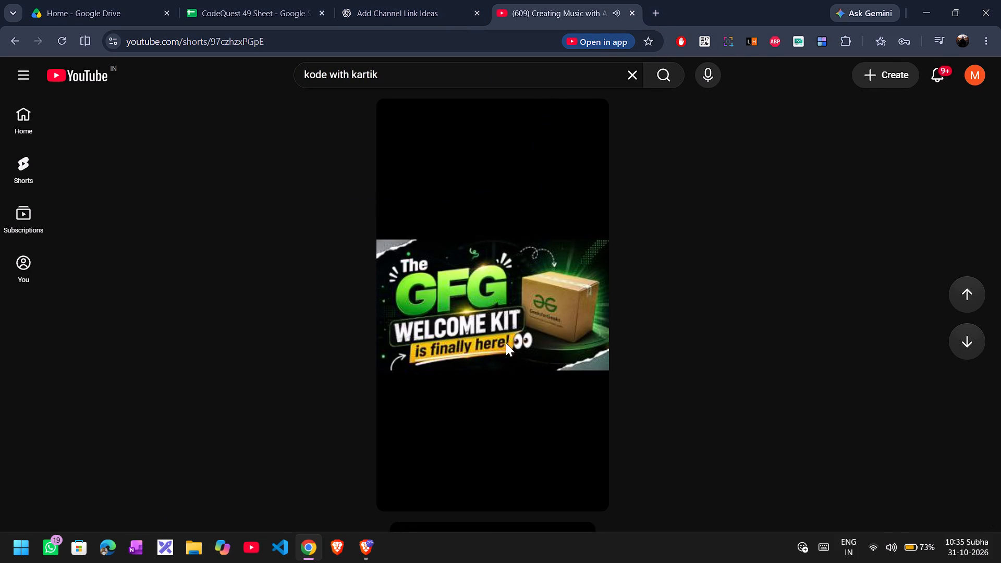
click(496, 378)
scroll(524, 323, down, 4)
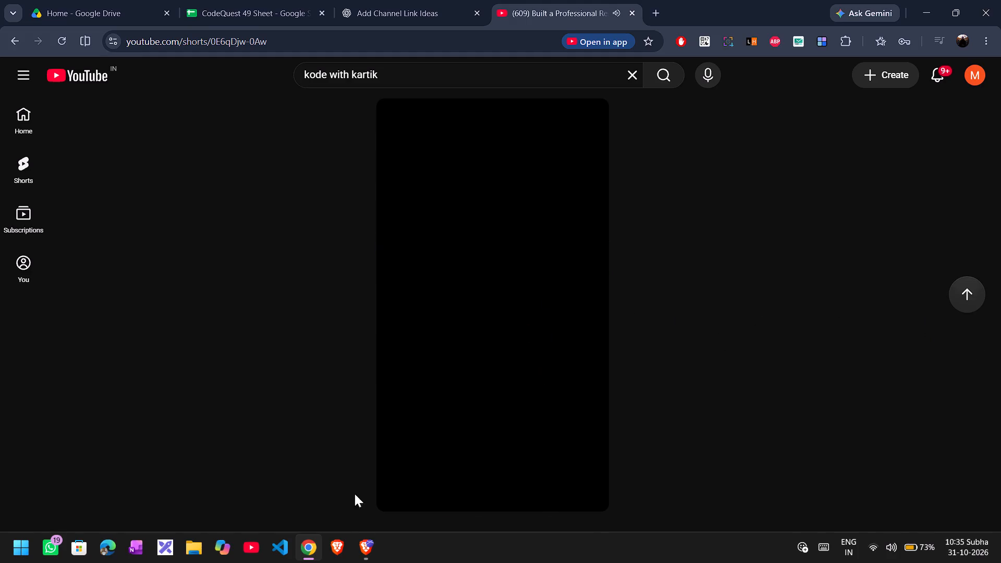
Open a new Chrome window under the channel owner's profile.
right_click(314, 541)
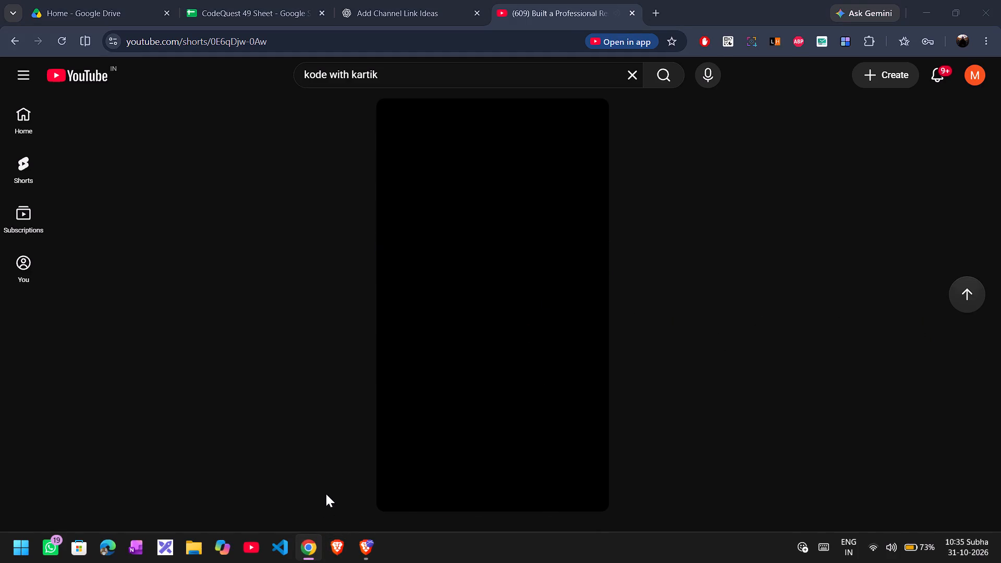
click(316, 464)
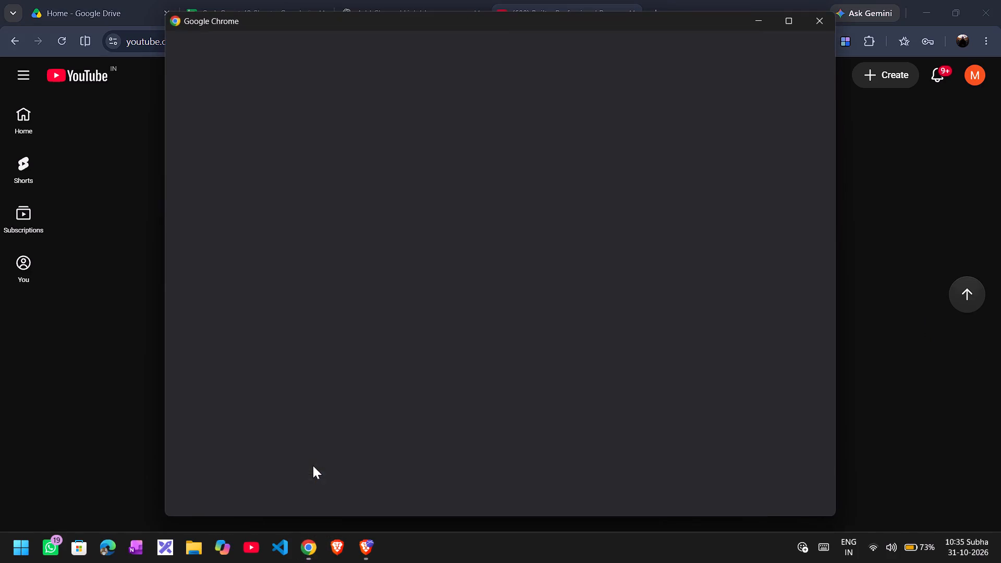
click(345, 361)
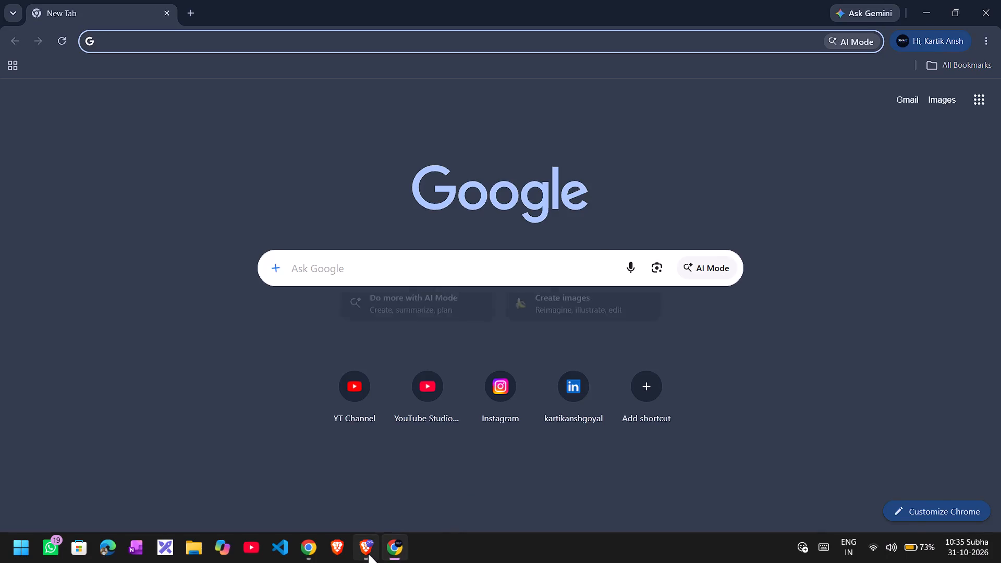
Pause the resume Short playing in the first Chrome window and return to the channel owner's window.
click(368, 554)
click(304, 545)
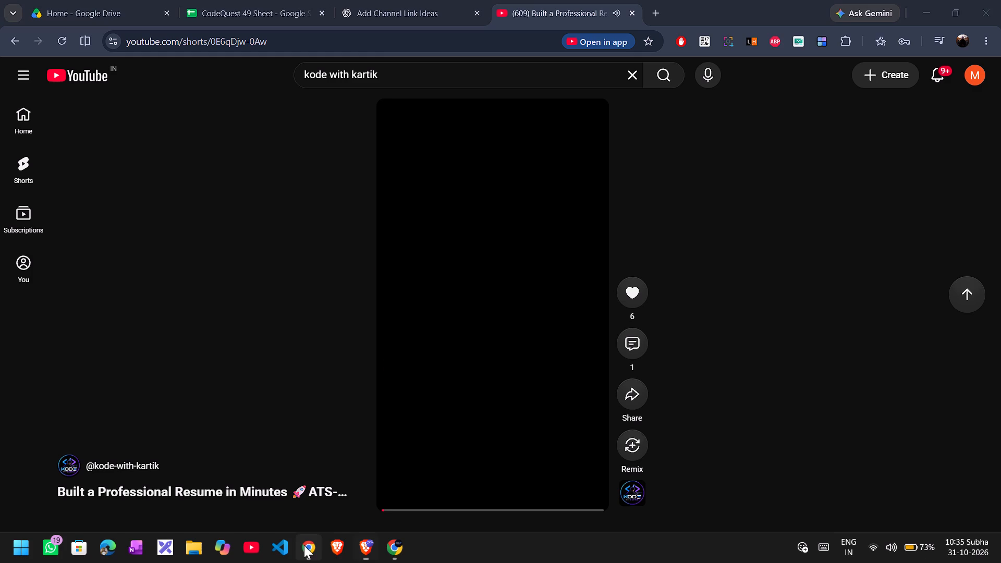
click(502, 344)
click(394, 544)
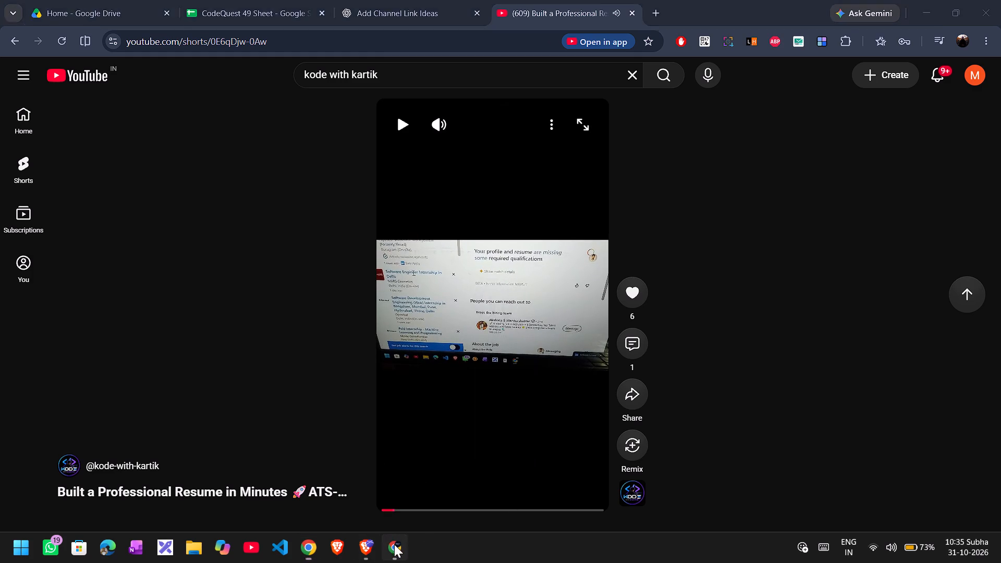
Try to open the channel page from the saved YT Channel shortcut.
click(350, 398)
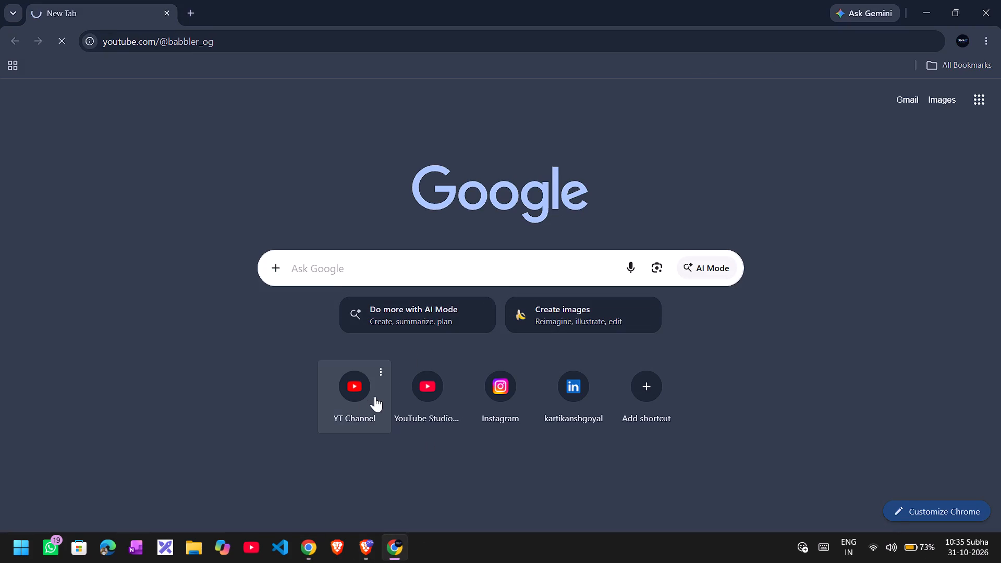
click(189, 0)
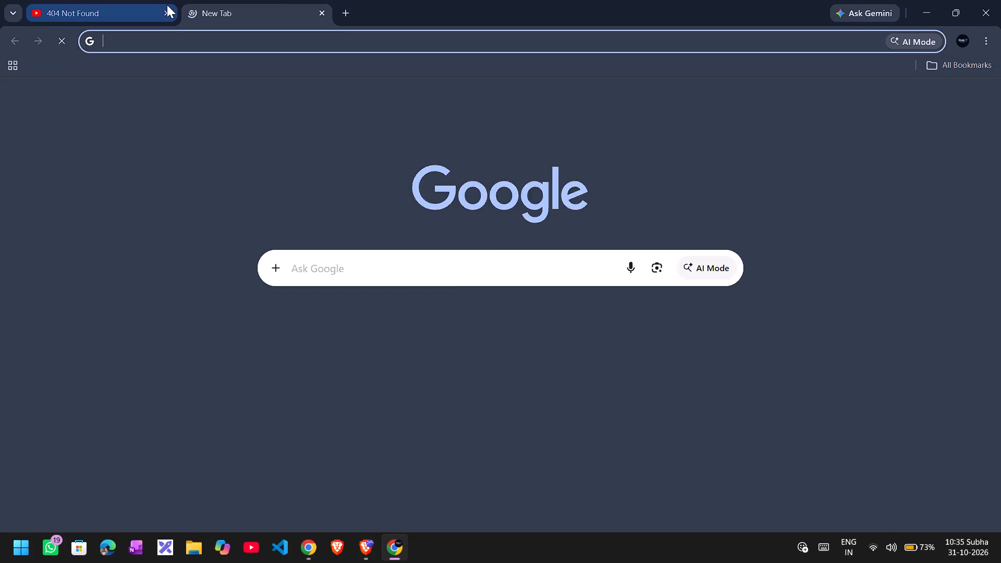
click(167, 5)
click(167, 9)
Open YouTube Studio and show the channel's list of Shorts.
click(428, 391)
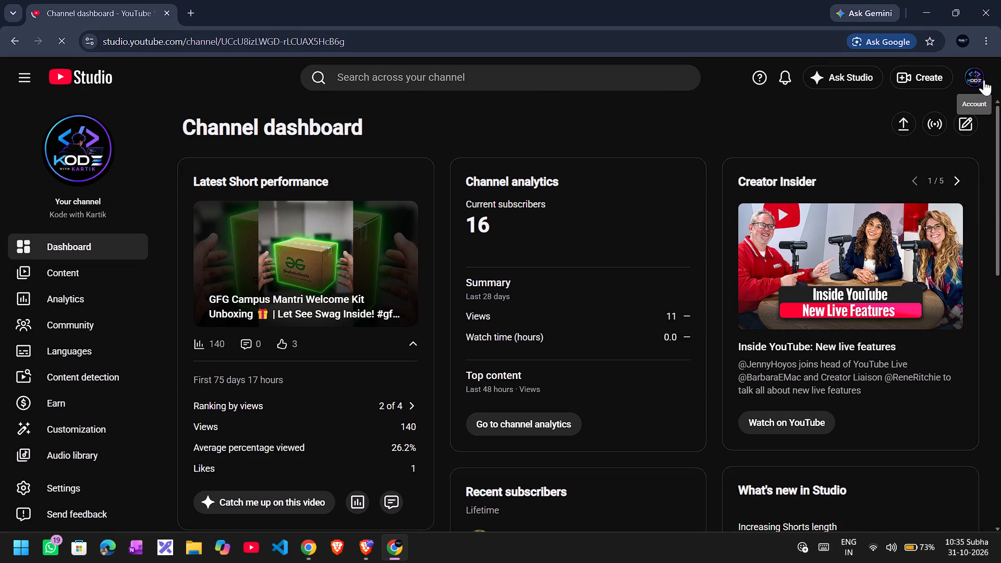
click(57, 281)
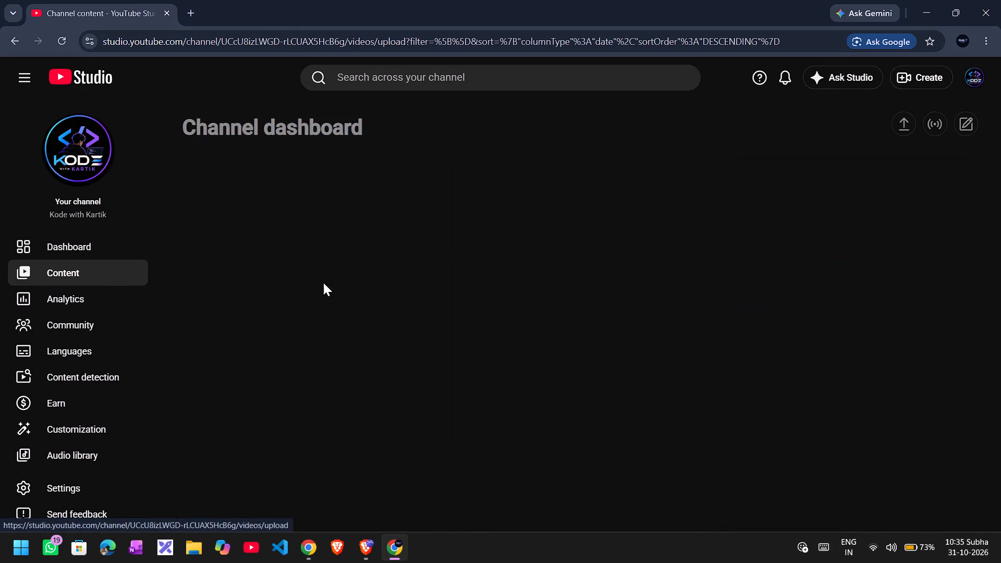
click(259, 177)
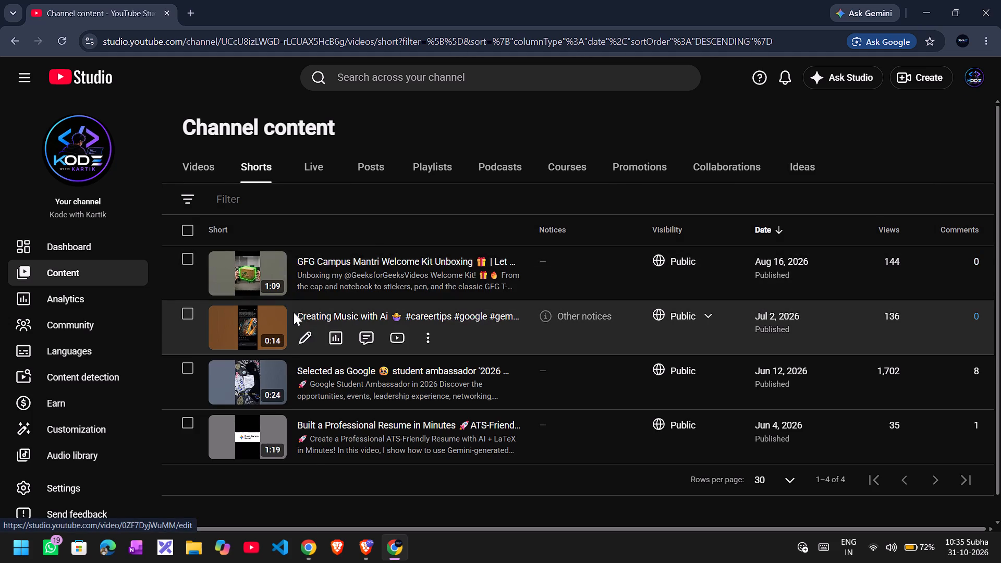
Set the visibility of the Short "Creating Music with Ai" to Unlisted and save it.
click(709, 313)
click(683, 347)
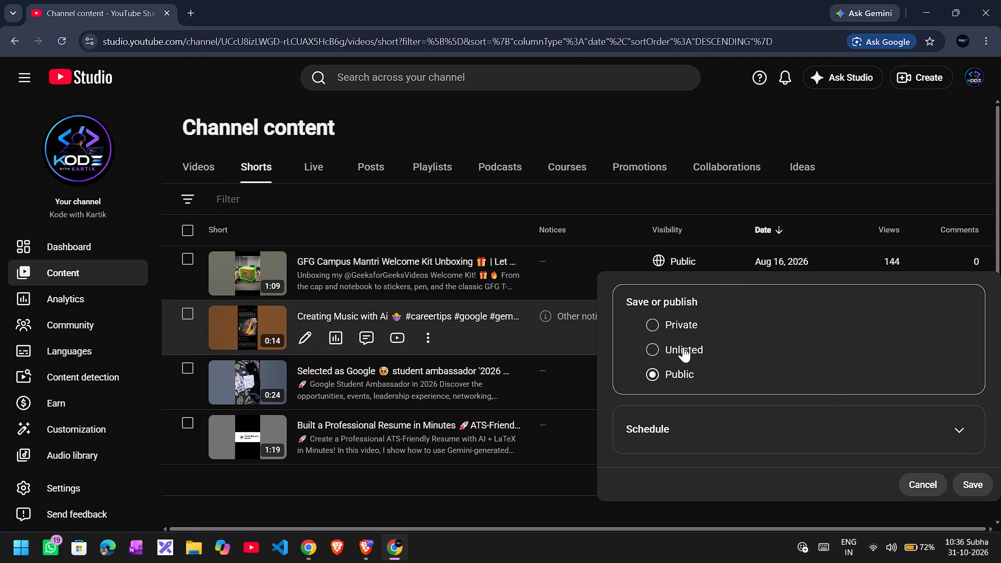
click(979, 485)
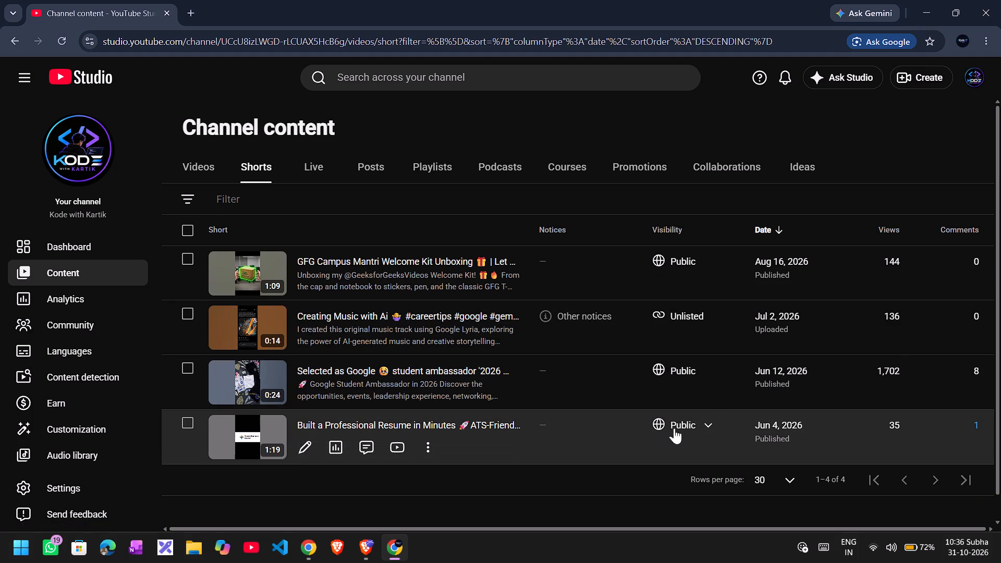
Set the visibility of the Short "Built a Professional Resume in Minutes" to Unlisted and save it.
click(694, 427)
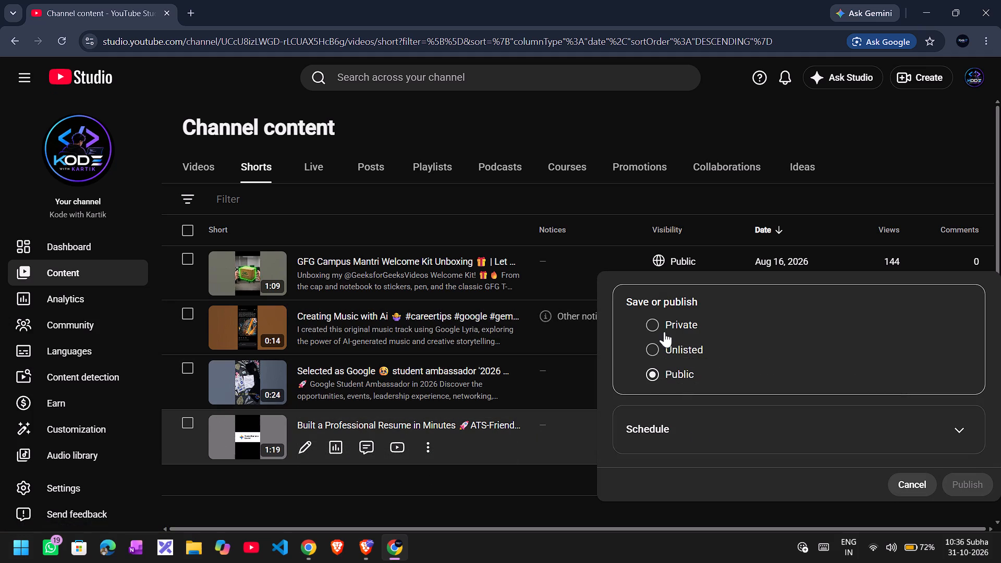
click(656, 344)
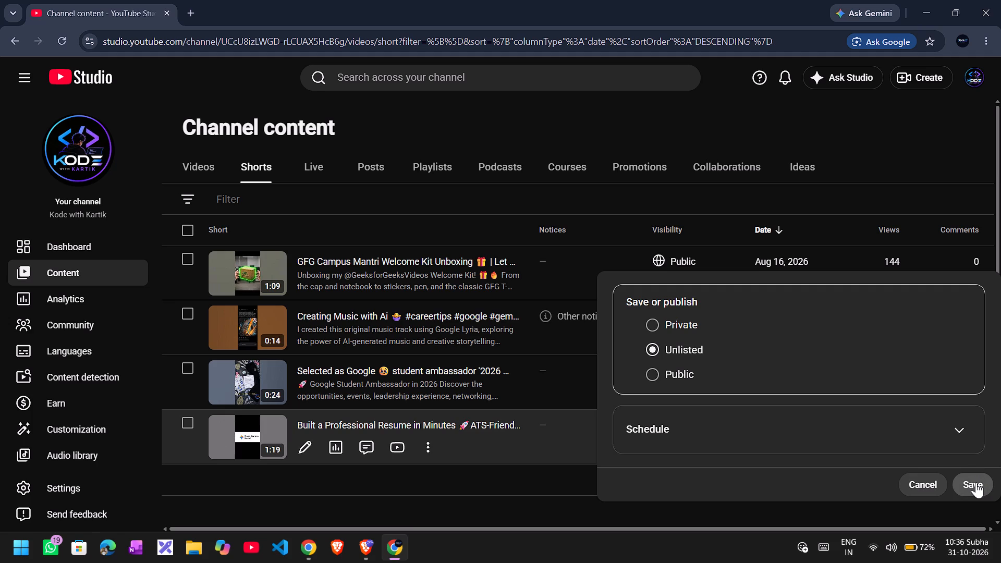
click(647, 326)
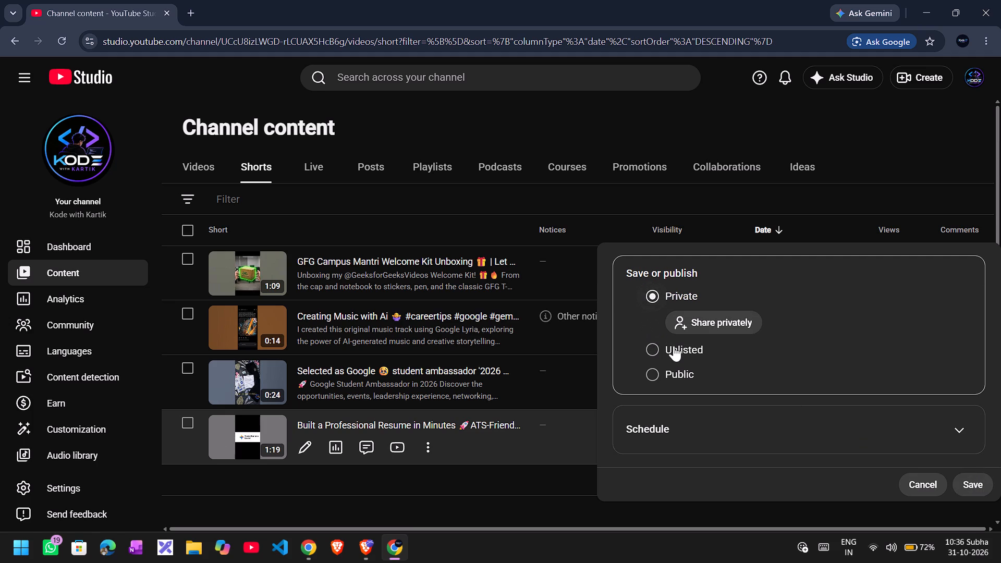
click(665, 355)
click(976, 483)
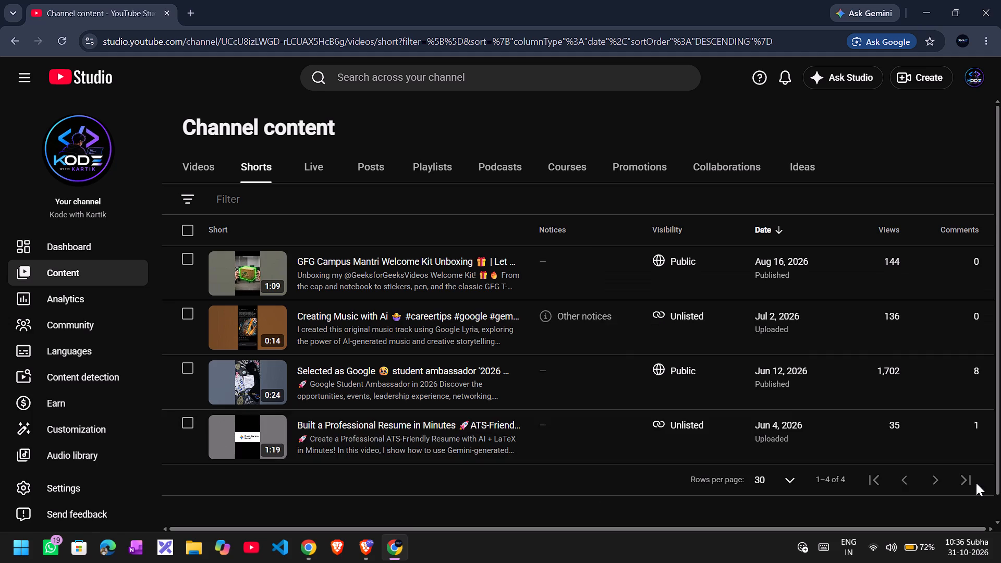
Reload the Studio Shorts list and the resume Short's page in the first Chrome window to check the visibility changes.
click(58, 42)
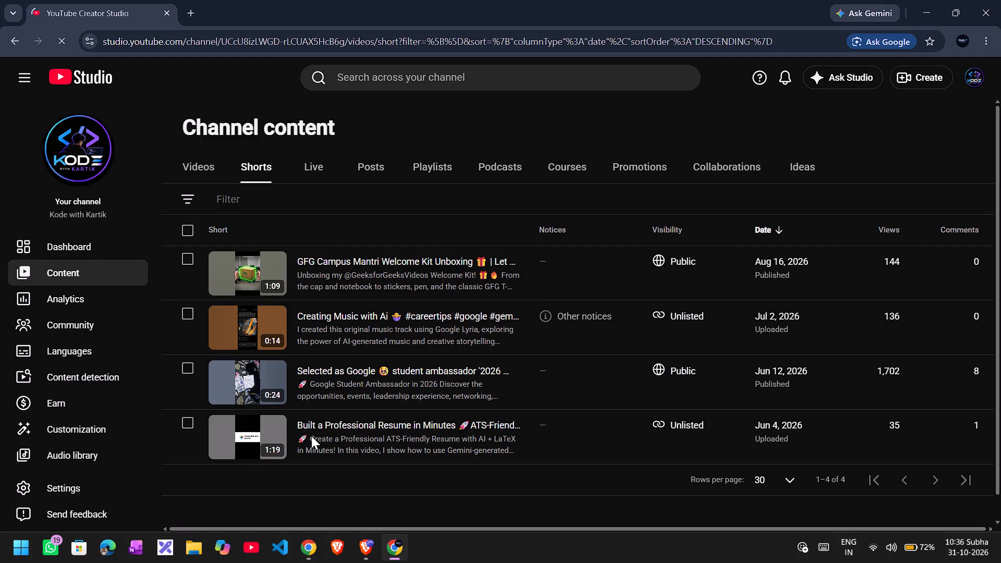
scroll(542, 418, down, 2)
click(357, 542)
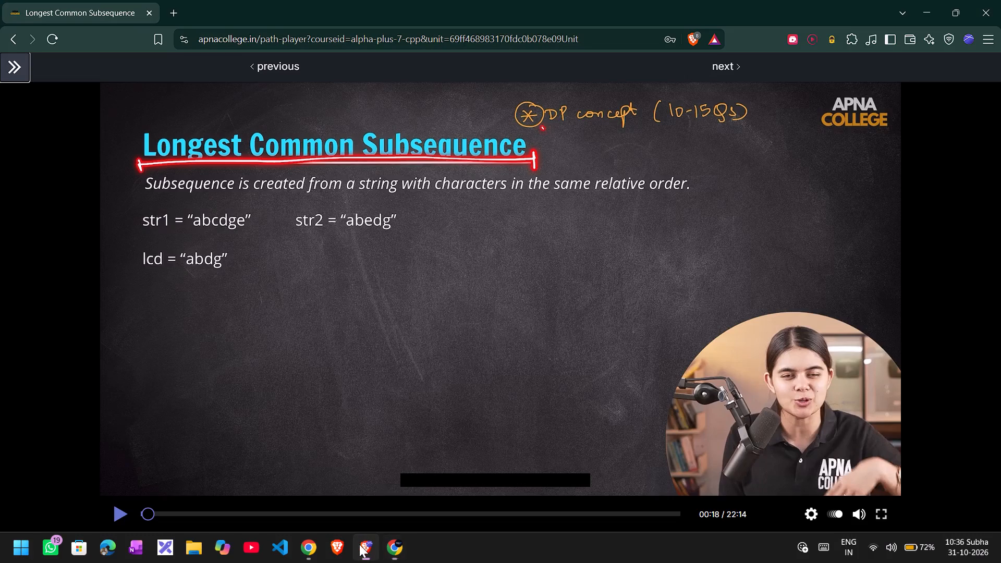
click(312, 532)
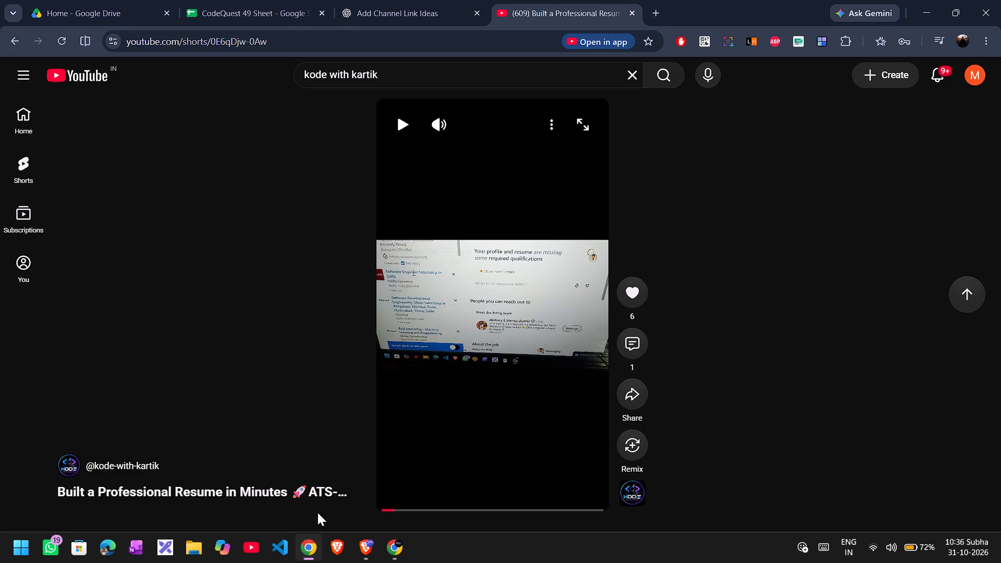
click(60, 33)
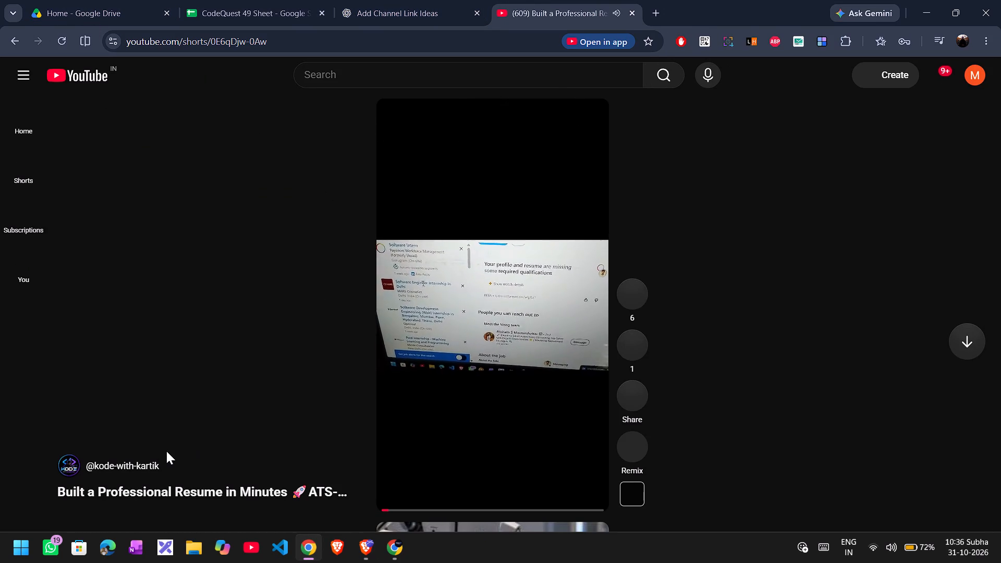
Open the Kode with Kartik channel from the resume Short and look over its Shorts and Videos listings.
click(140, 467)
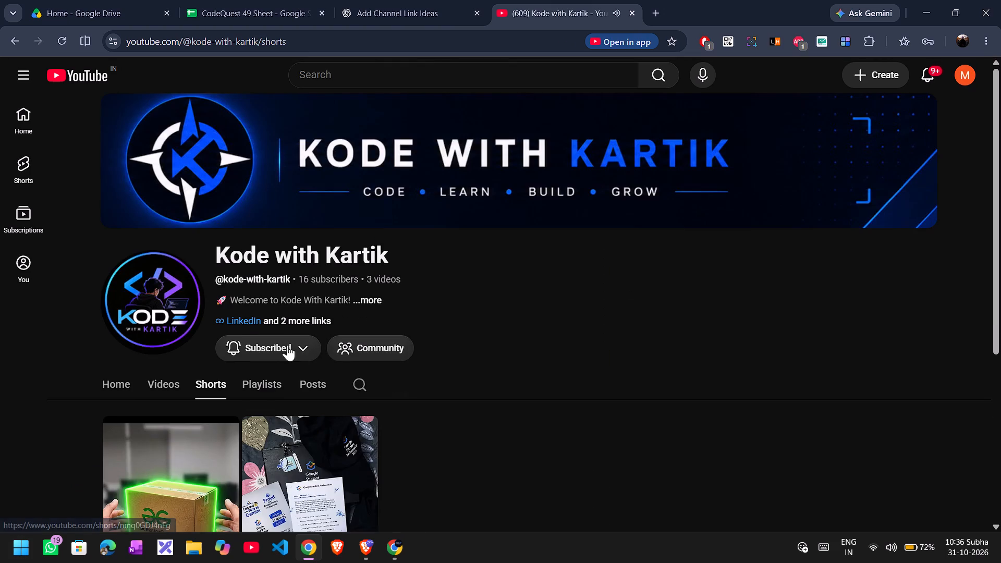
scroll(199, 385, down, 2)
scroll(201, 387, up, 1)
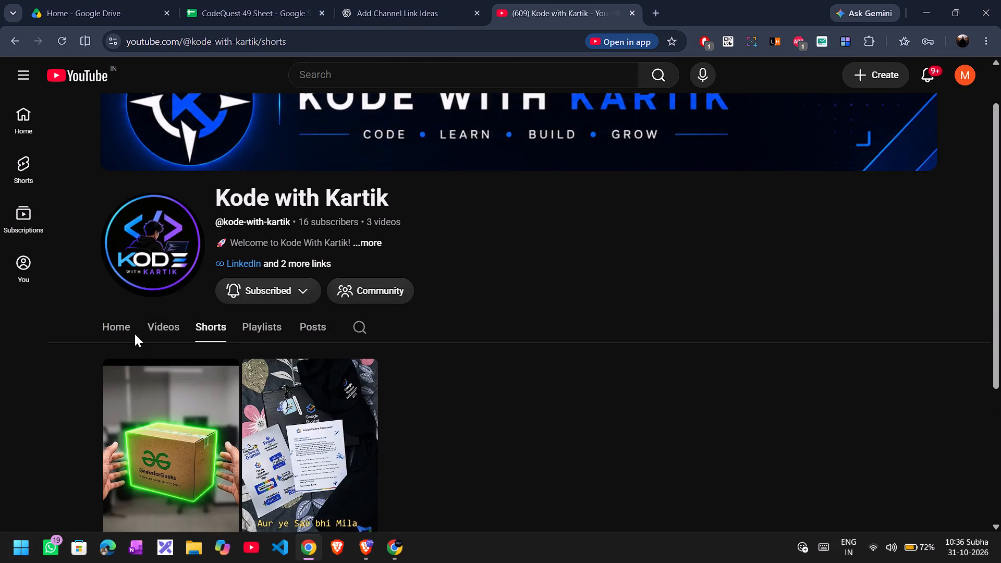
click(153, 325)
scroll(203, 314, down, 1)
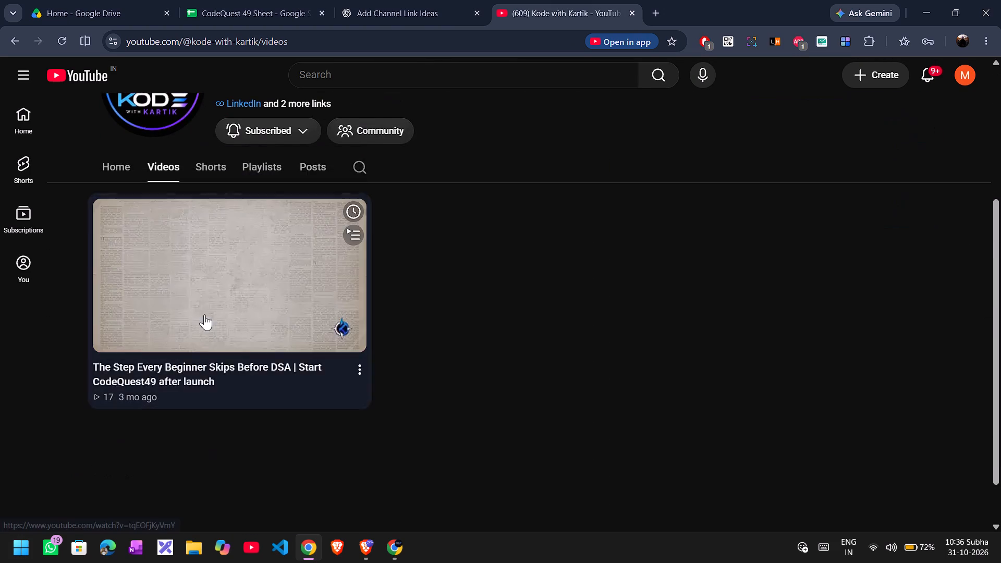
Show the channel's full description and links, and open its LinkedIn page and Instagram profile in separate tabs.
scroll(204, 314, up, 1)
click(302, 317)
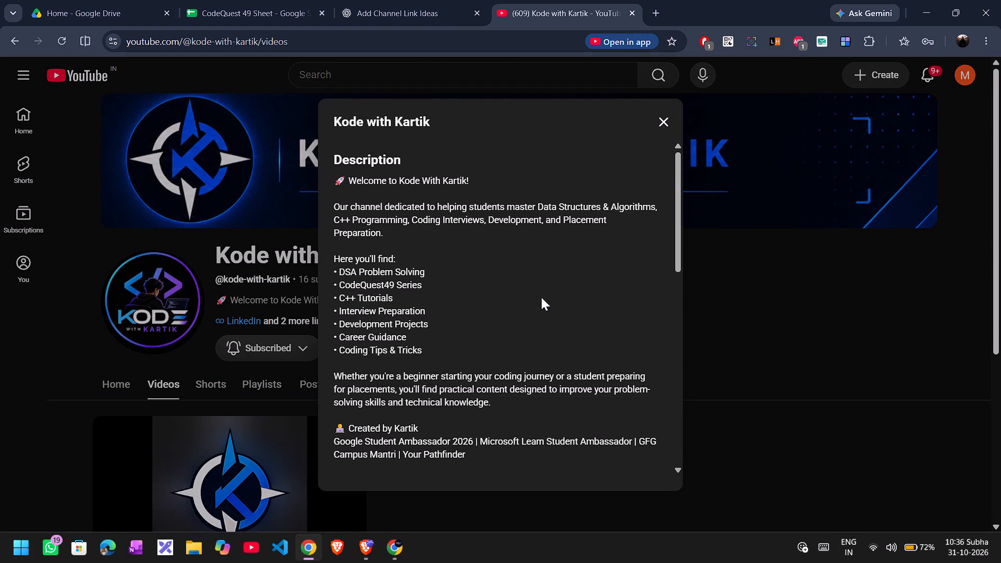
scroll(440, 364, down, 2)
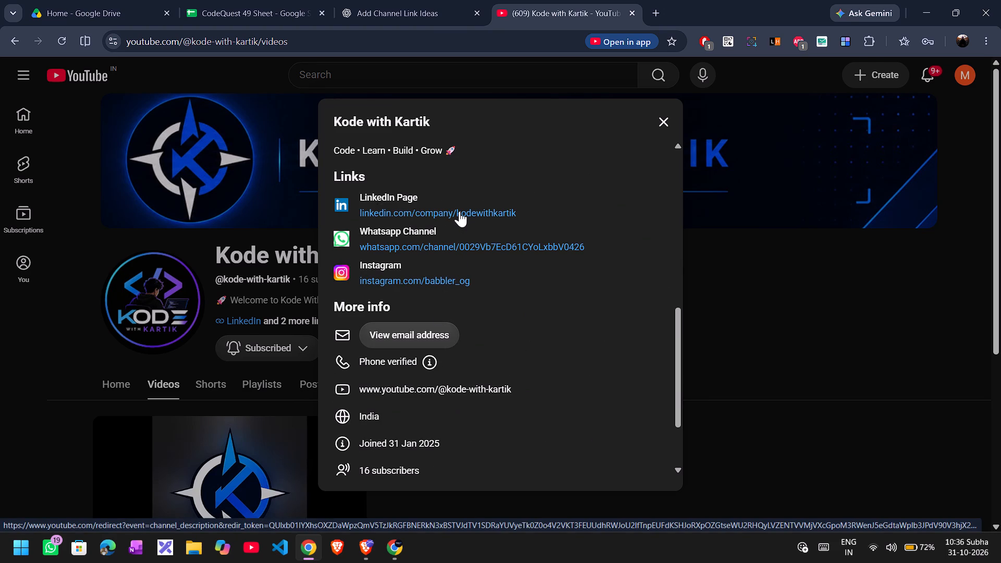
click(459, 211)
click(541, 0)
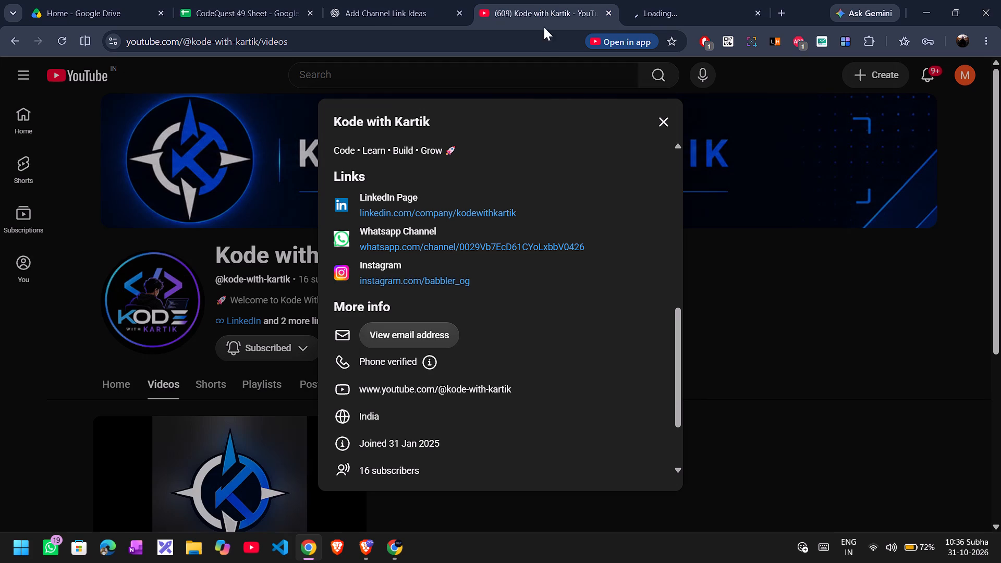
click(413, 279)
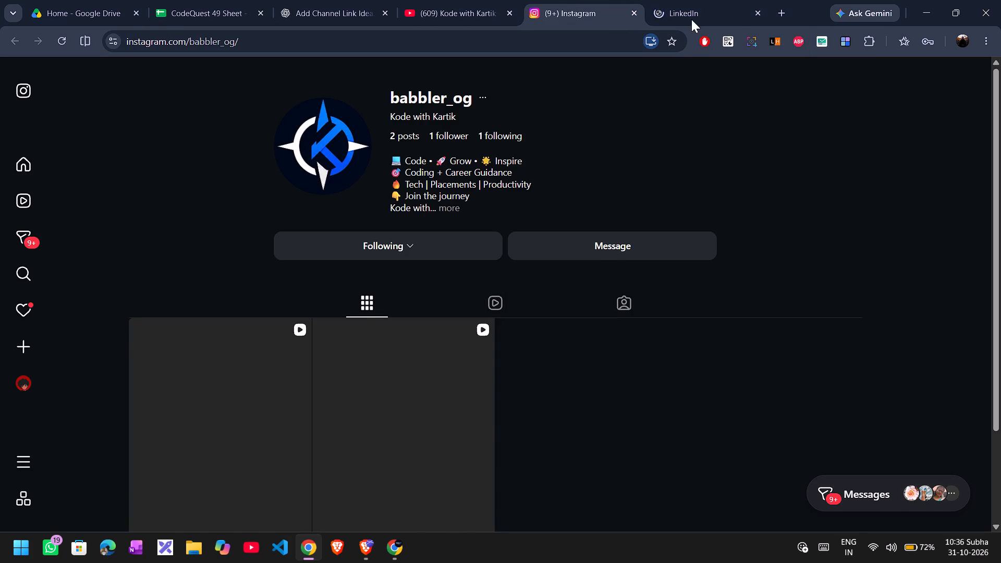
Watch the first reel on the channel's Instagram profile with sound on, and close it to return to the profile.
scroll(400, 328, down, 2)
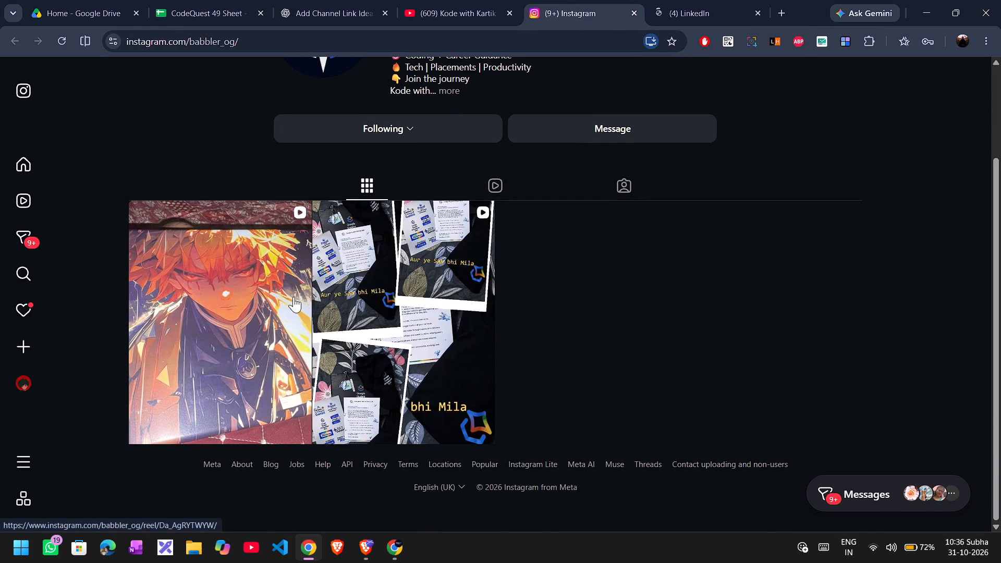
click(294, 297)
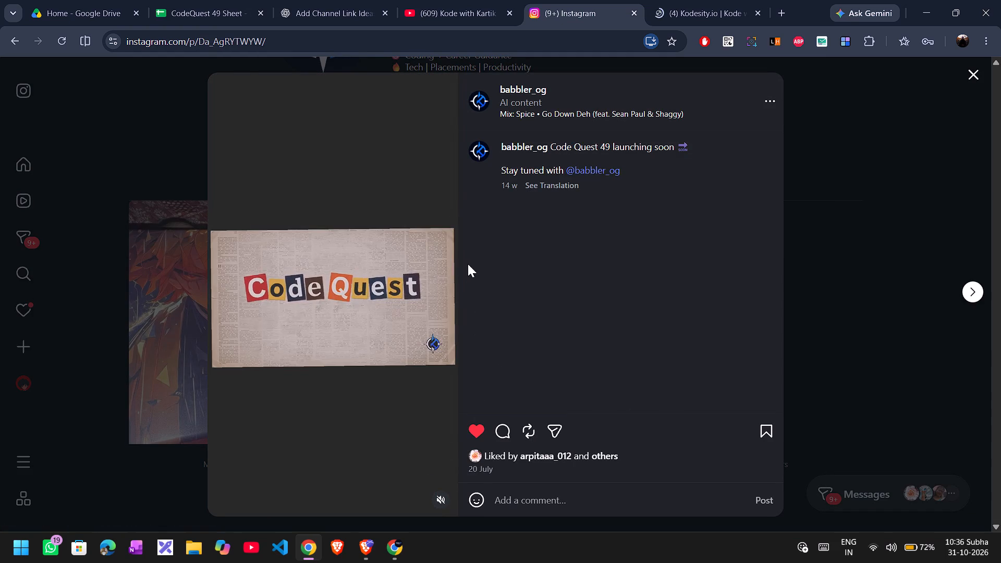
click(438, 500)
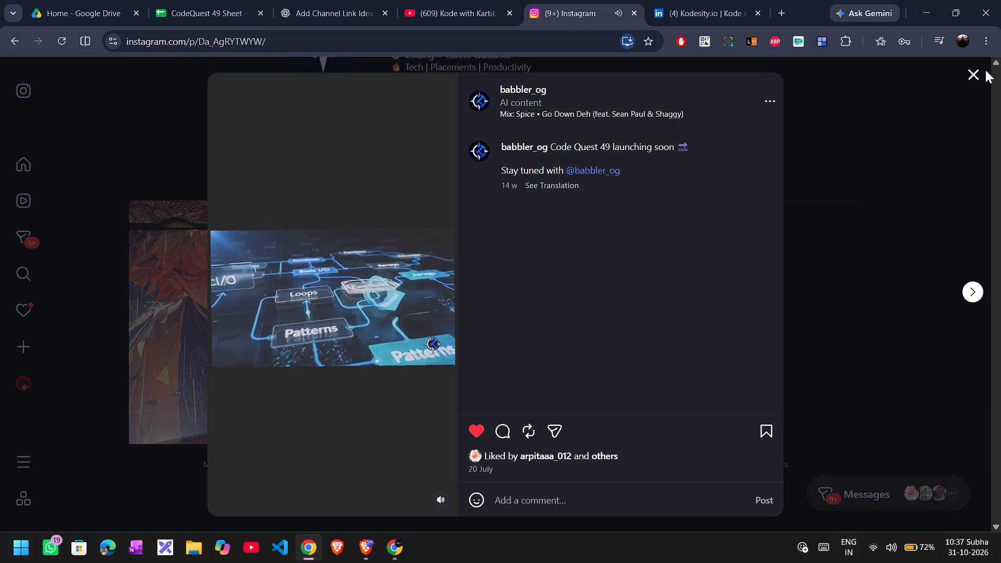
click(975, 70)
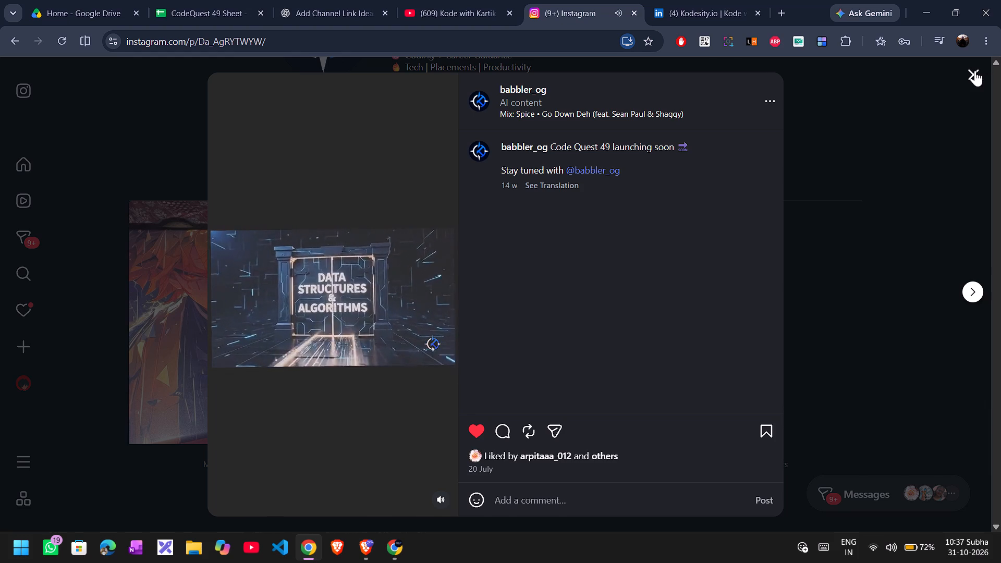
scroll(668, 223, up, 4)
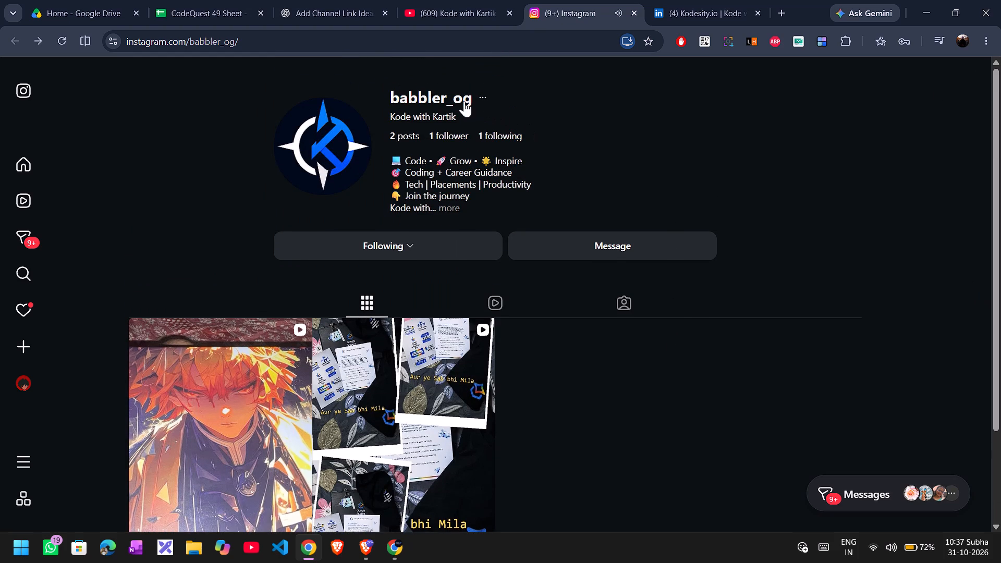
Switch to the Kodesity.io LinkedIn page and examine its follower analytics and the list of all followers.
click(700, 0)
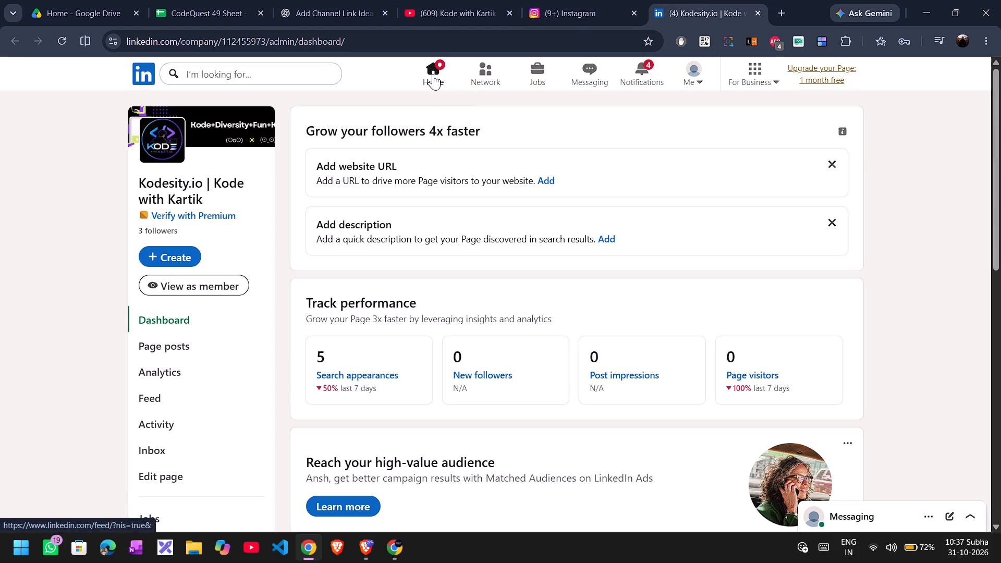
click(157, 230)
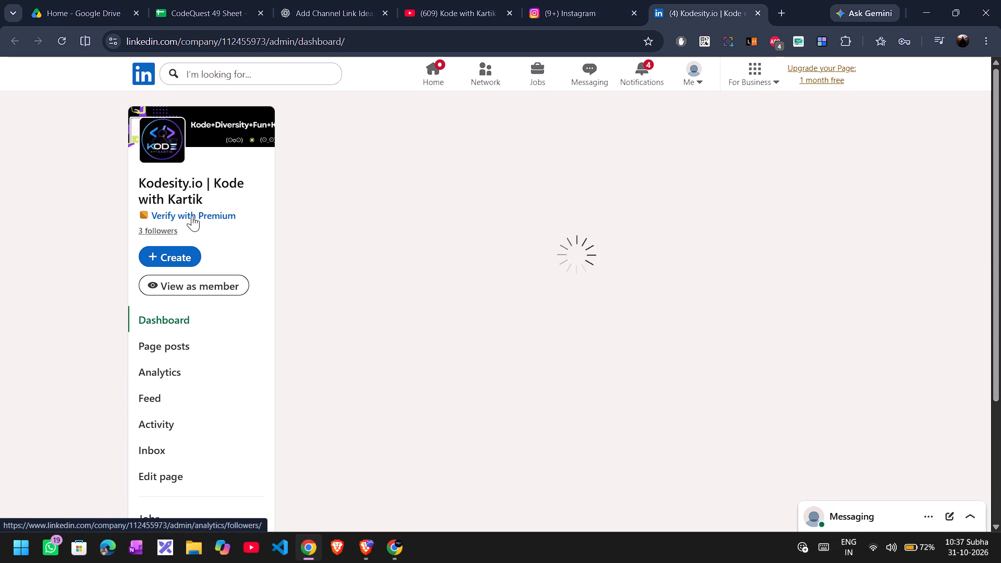
scroll(529, 310, down, 4)
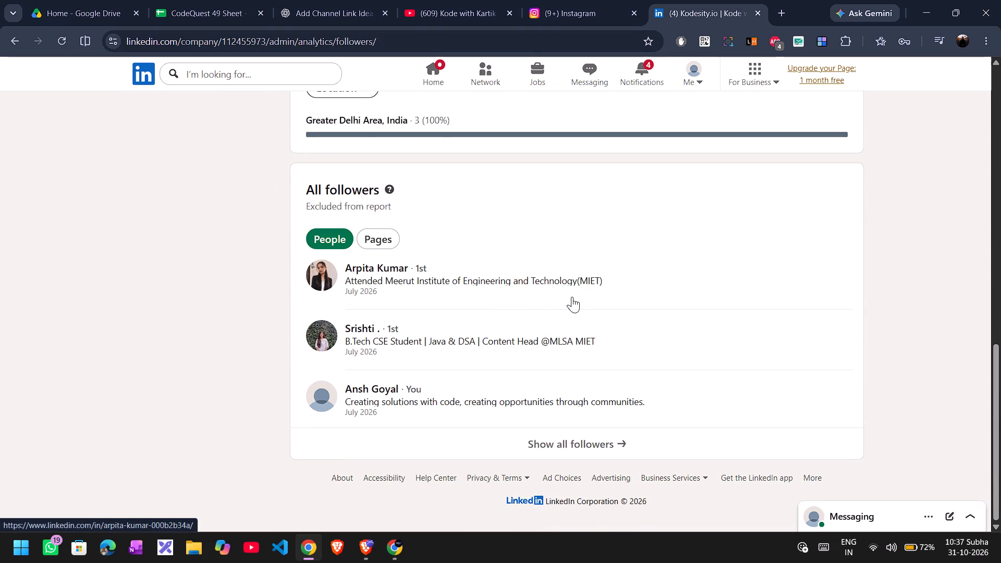
scroll(575, 297, up, 5)
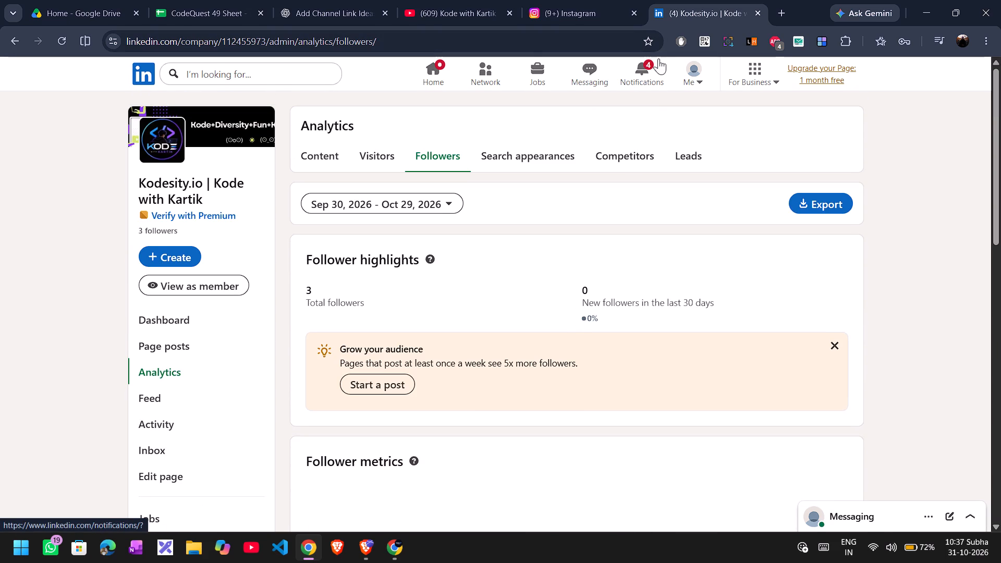
View the LinkedIn notifications and close the LinkedIn and Instagram tabs to return to the YouTube channel.
click(648, 69)
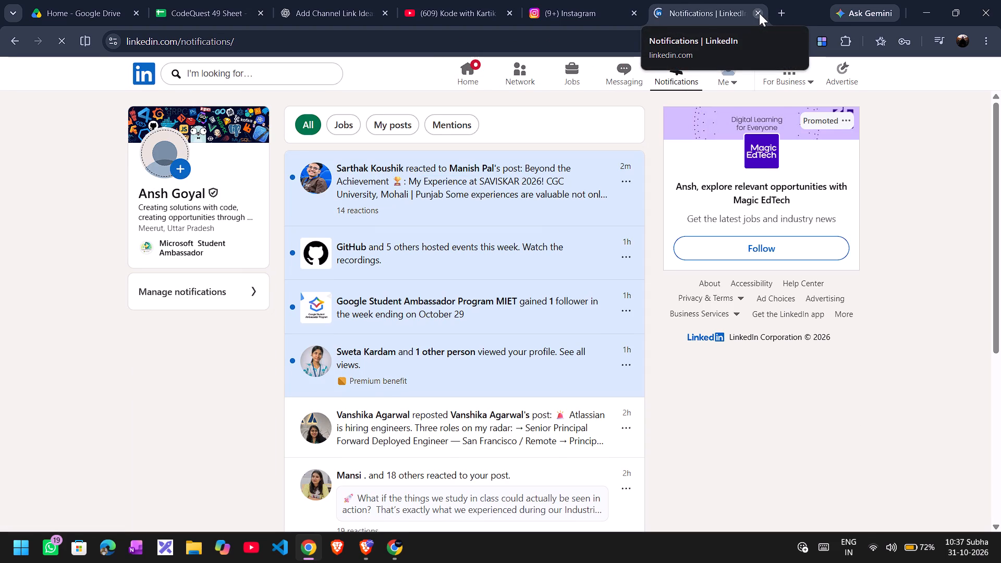
click(759, 13)
click(756, 14)
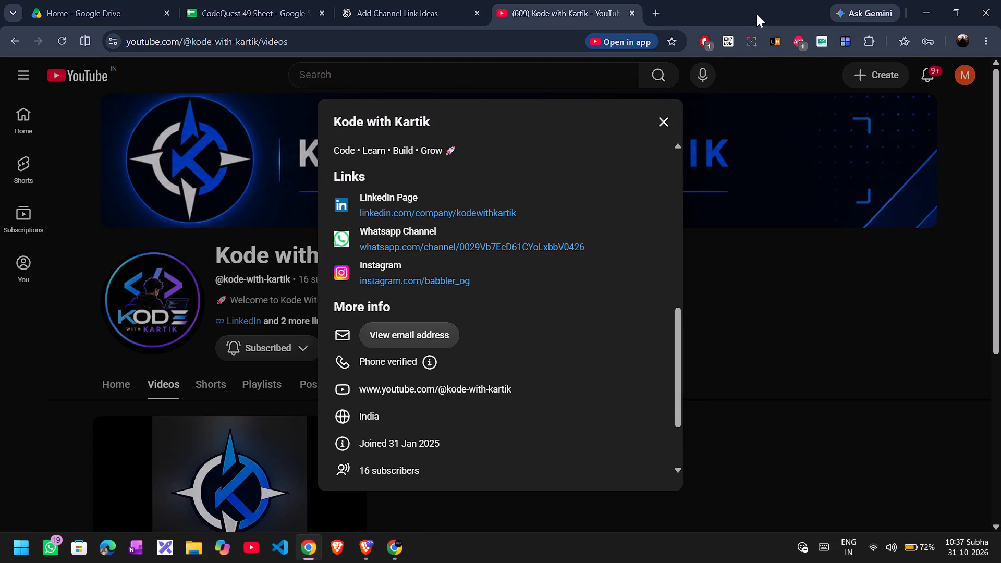
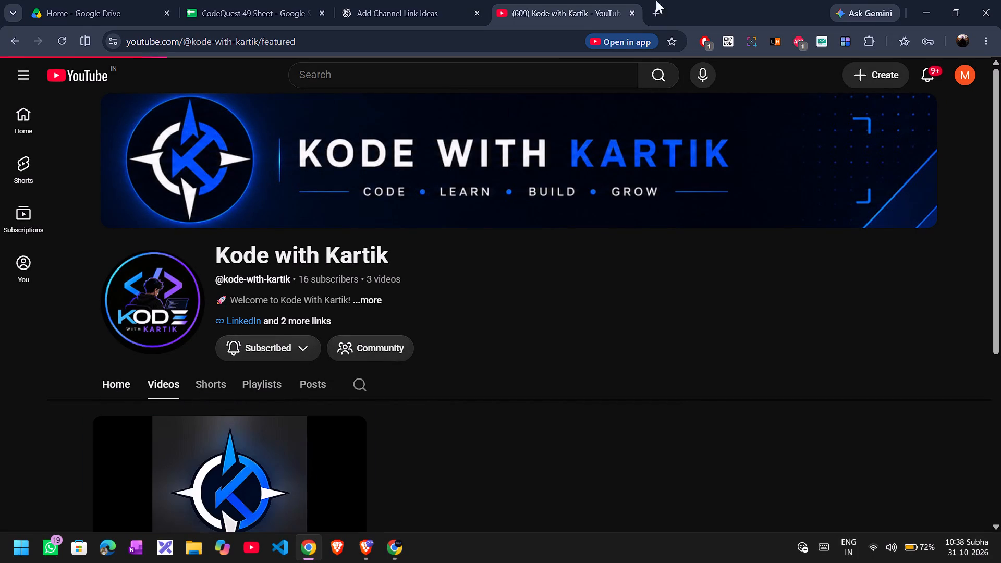
click(318, 45)
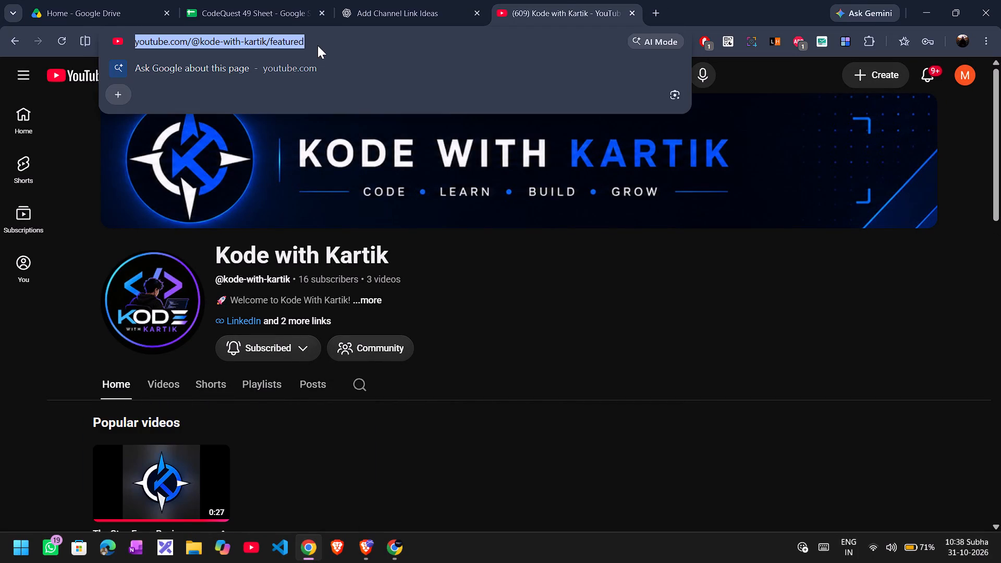
click(319, 43)
drag(360, 46, 345, 41)
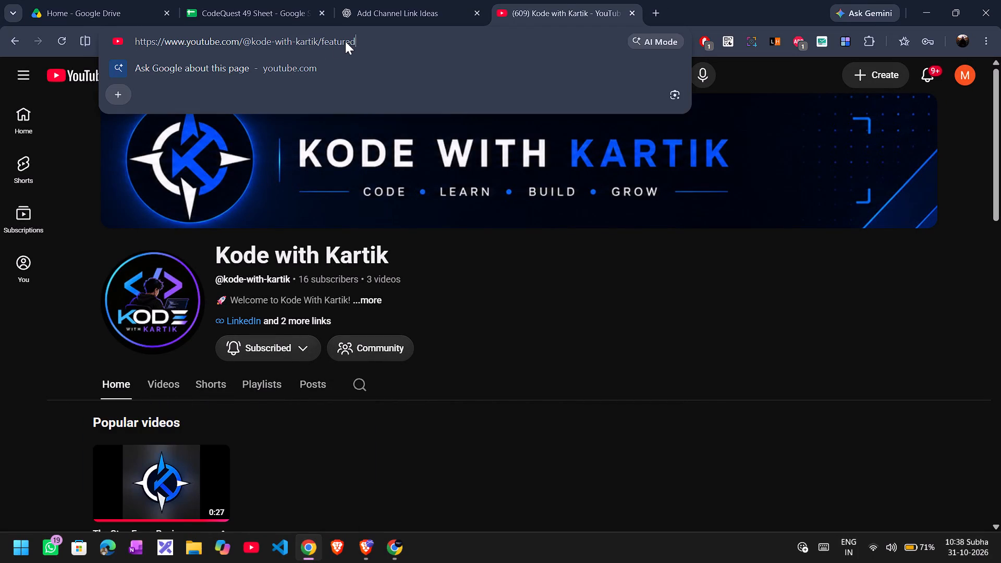
drag(345, 41, 329, 42)
drag(365, 38, 320, 41)
key(BackSpace)
key(Return)
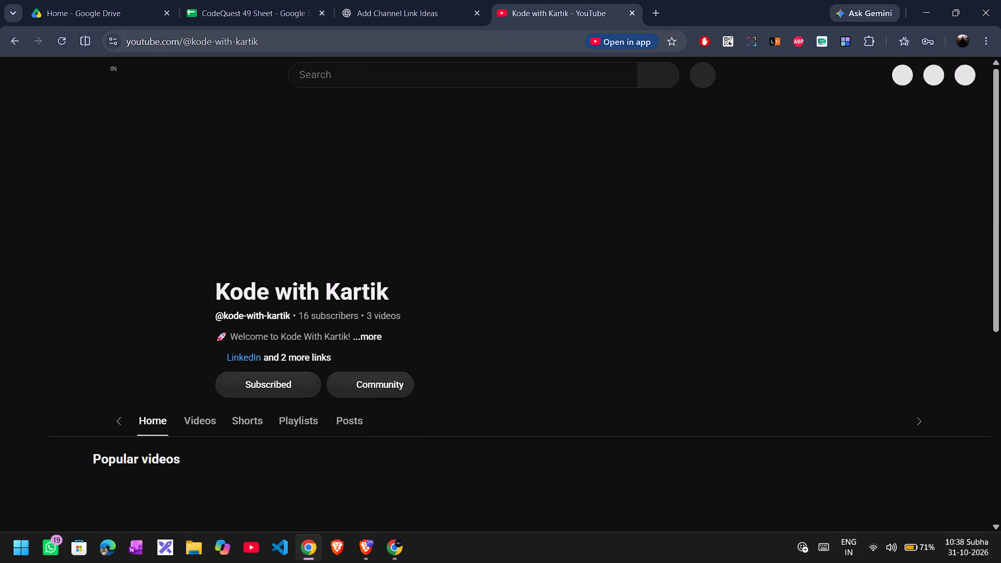
click(318, 40)
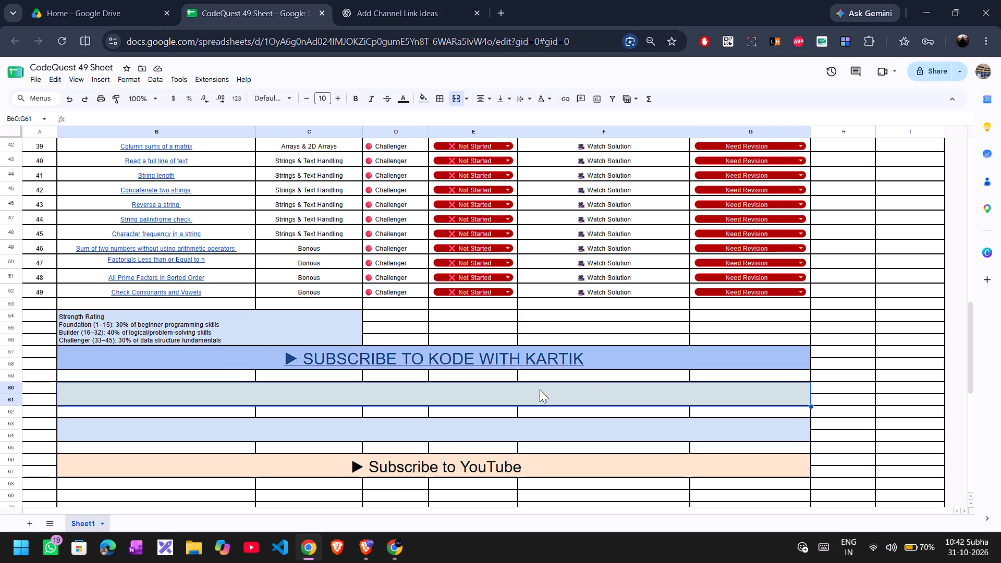
key(ctrl+v)
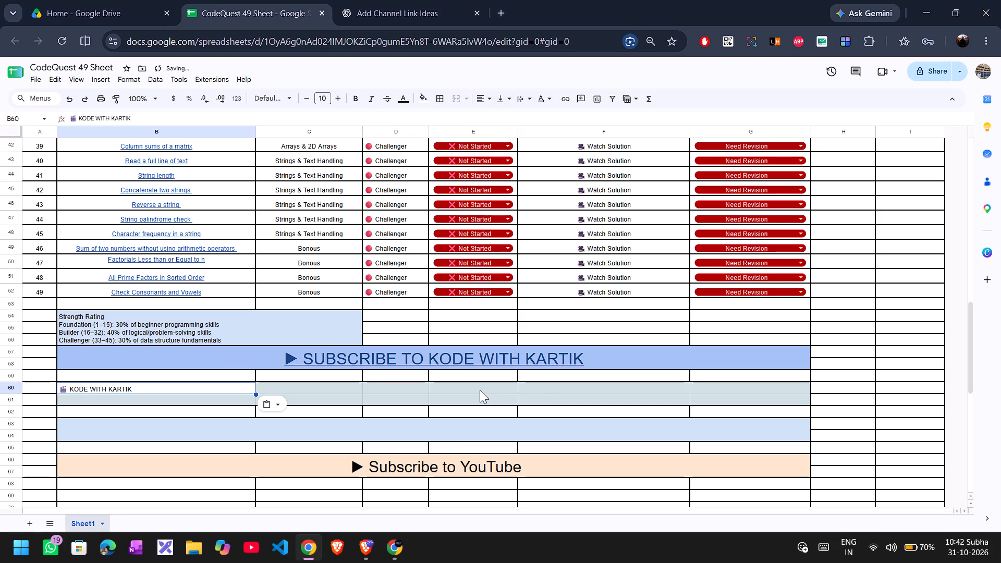
key(ctrl+z)
double_click(480, 390)
key(ctrl+v)
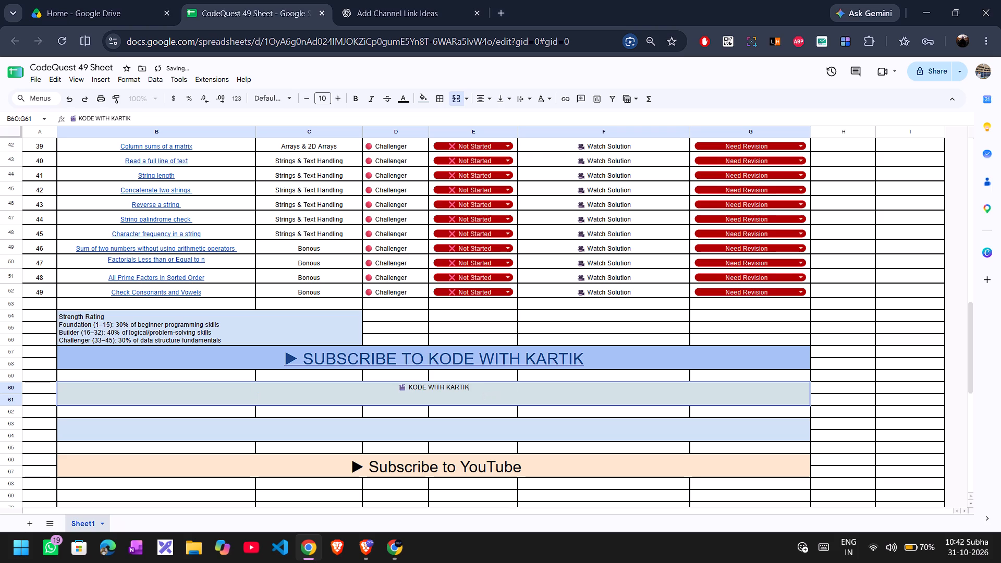
Set the font size of "🎬 KODE WITH KARTIK" in block B60:G61 to 25.
drag(480, 390, 398, 390)
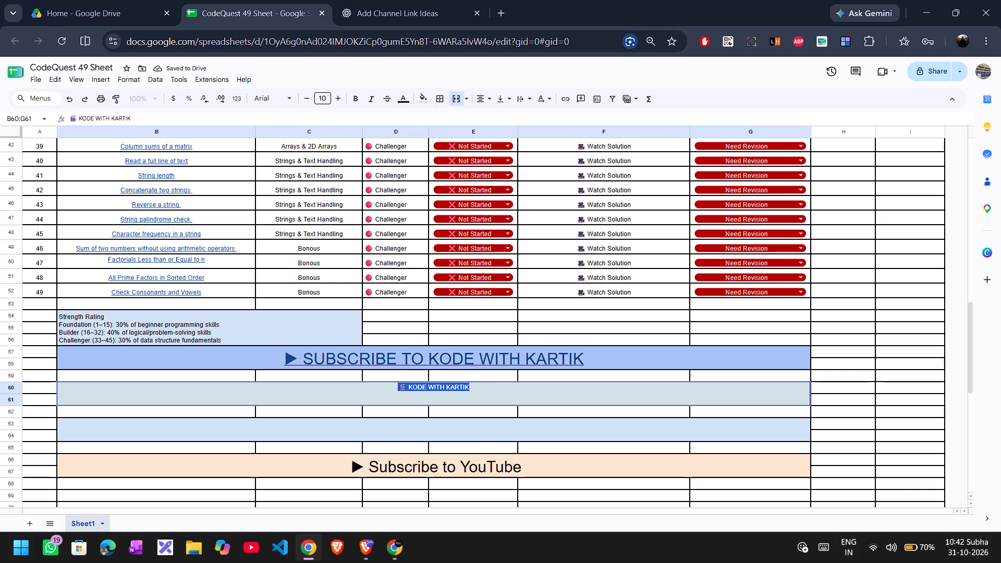
click(325, 101)
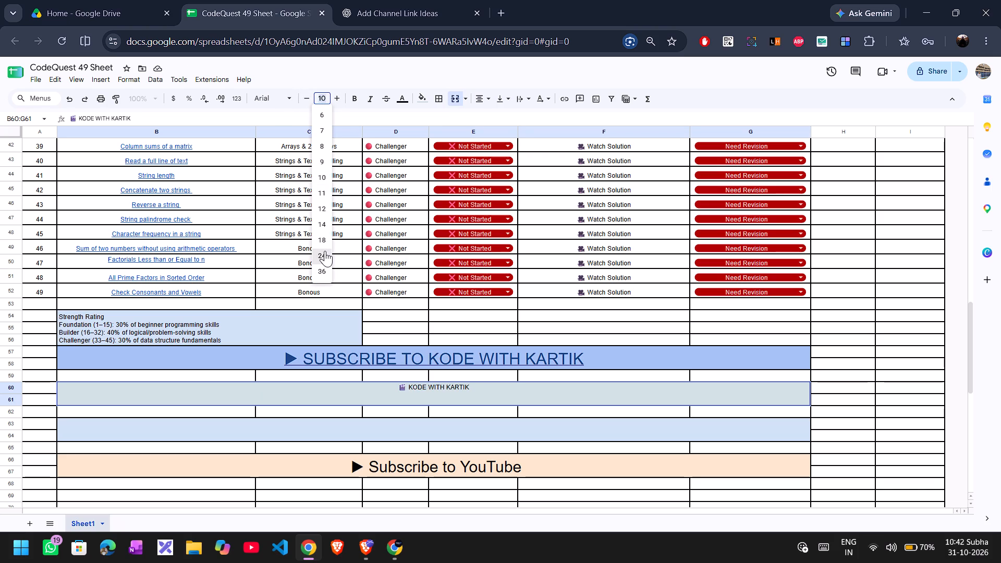
click(325, 251)
click(338, 102)
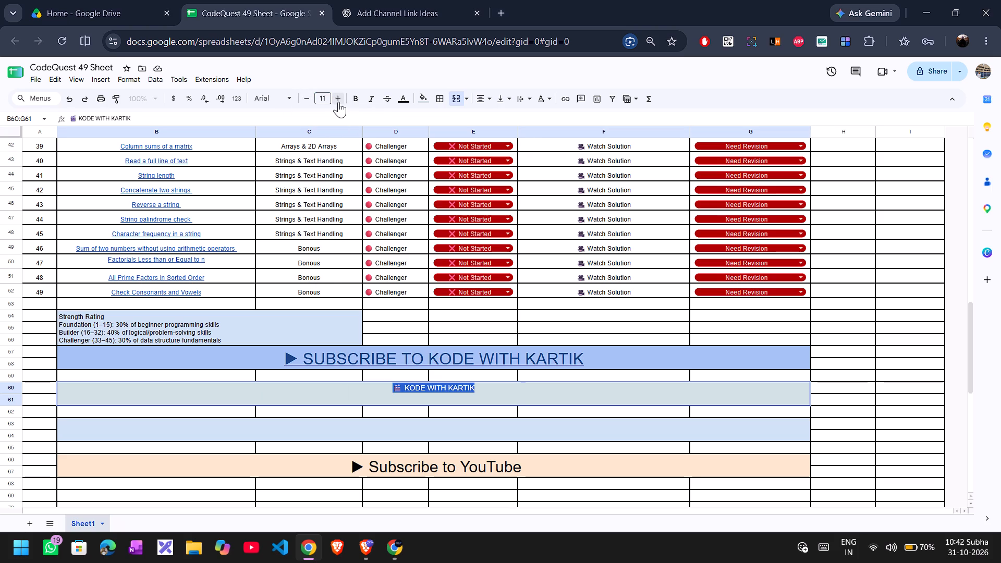
triple_click(338, 102)
triple_click(338, 102)
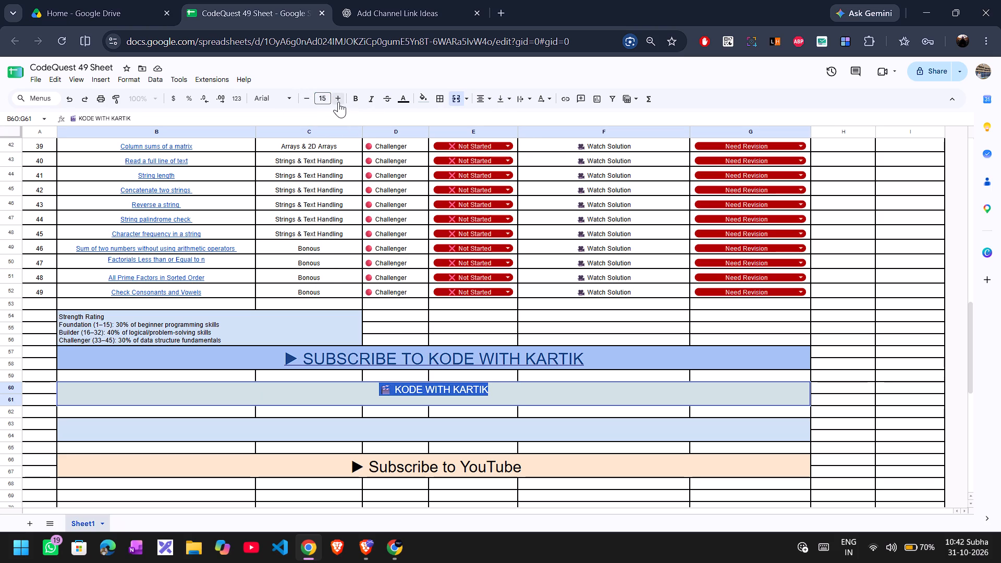
triple_click(338, 102)
triple_click(338, 102)
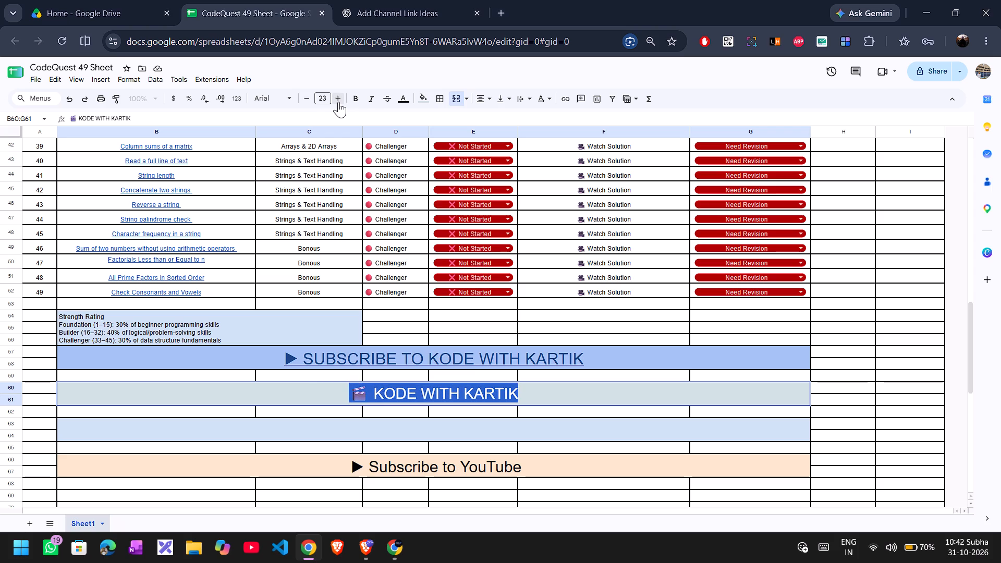
click(338, 102)
click(338, 102)
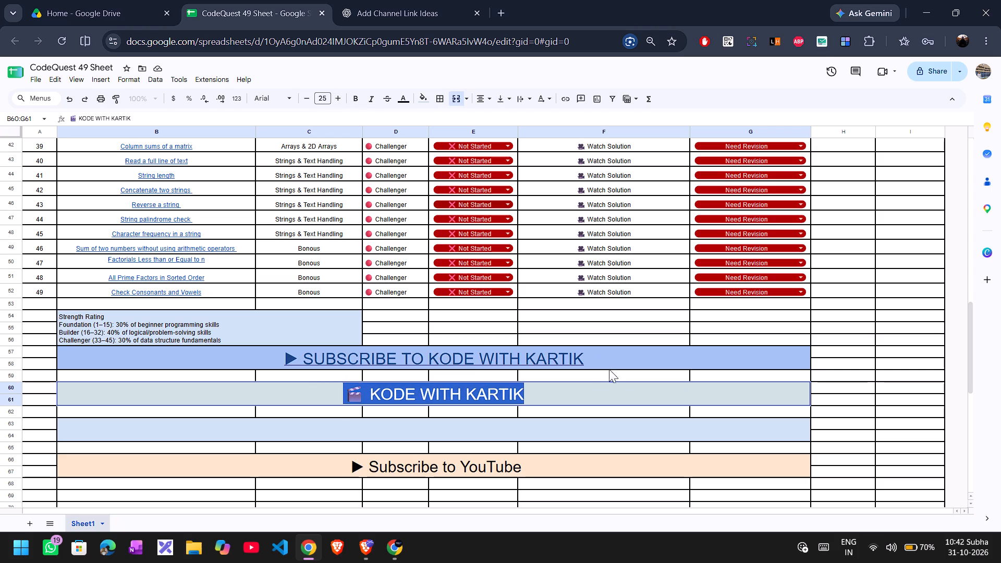
click(599, 395)
click(544, 470)
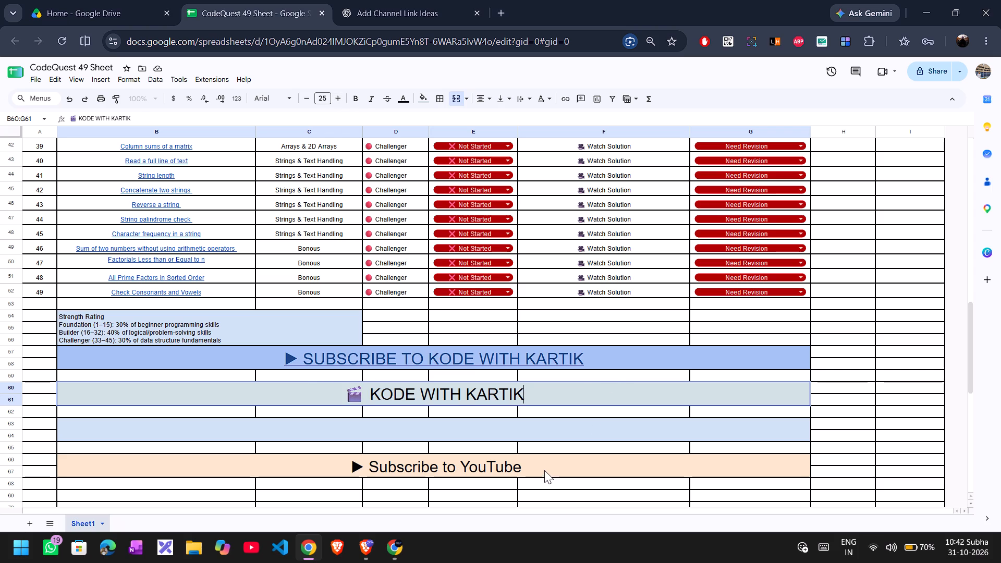
click(483, 419)
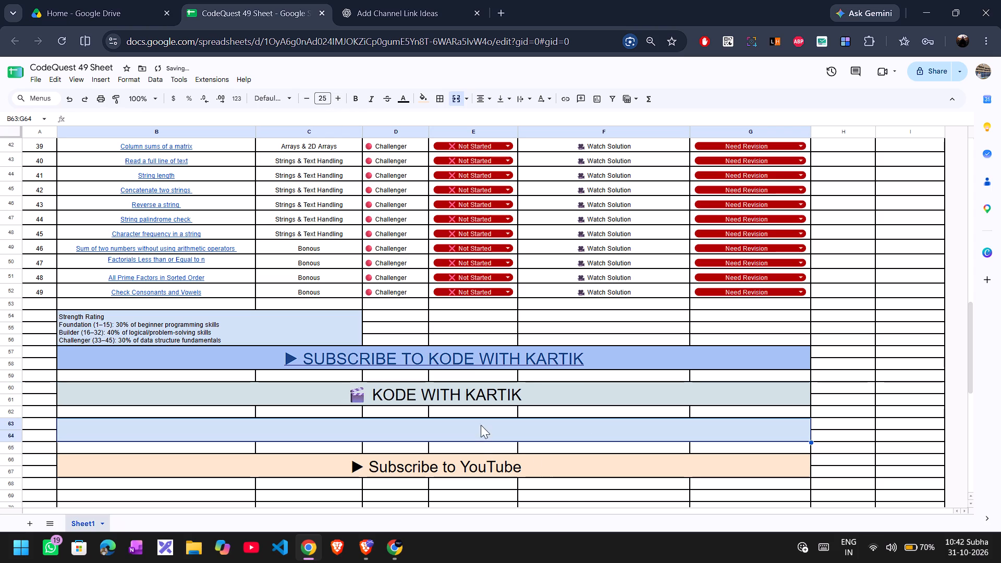
Insert "Presented by " between the clapperboard emoji and "KODE WITH KARTIK" in block B60:G61.
click(478, 438)
click(372, 401)
click(370, 395)
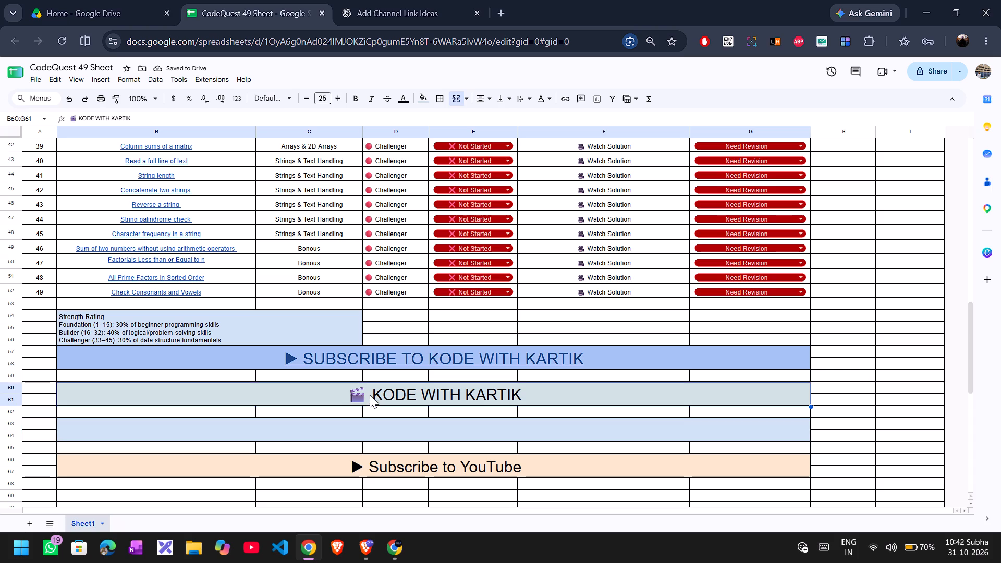
double_click(370, 395)
click(370, 395)
click(370, 395)
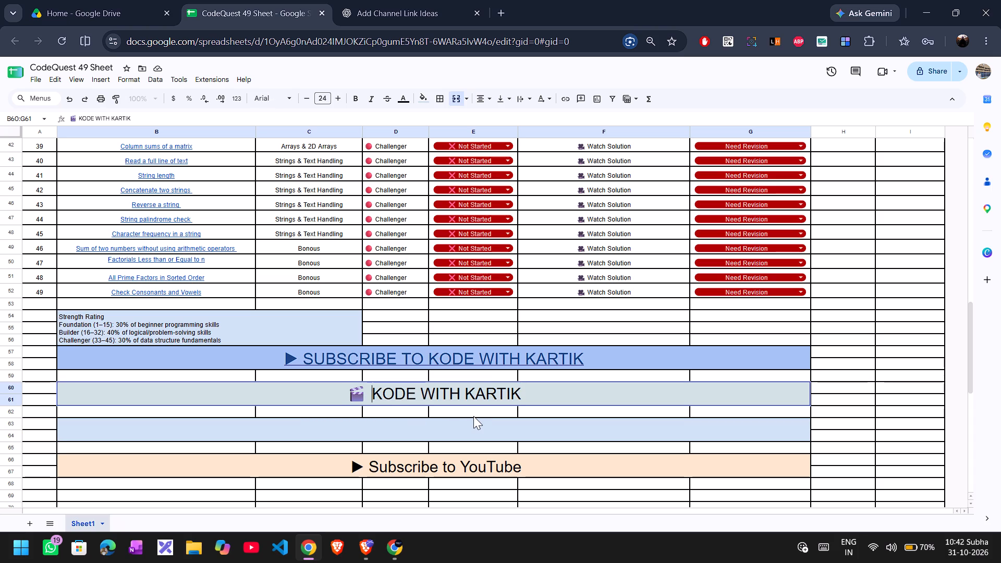
text(Mo)
key(BackSpace)
key(a)
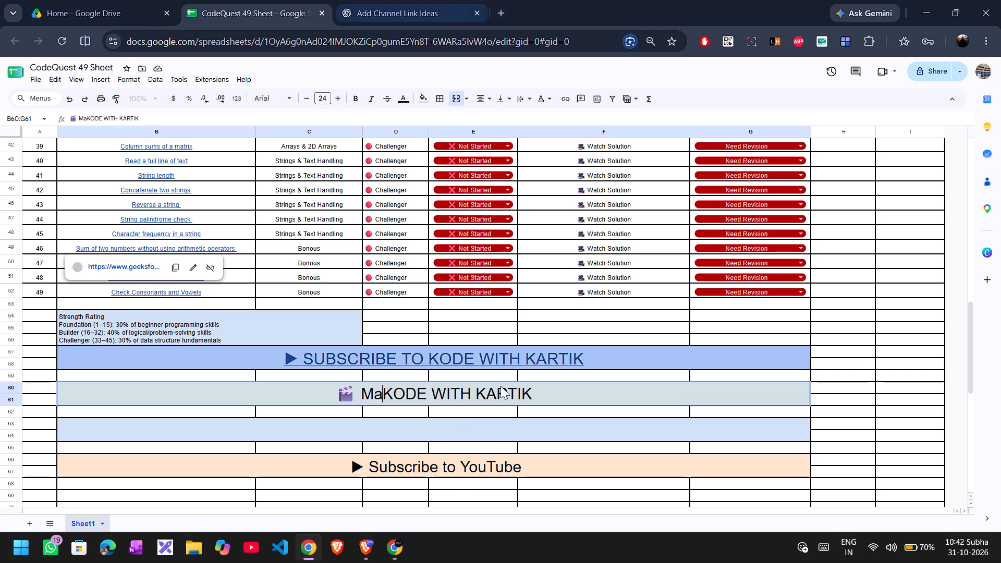
key(BackSpace)
key(BackSpace)
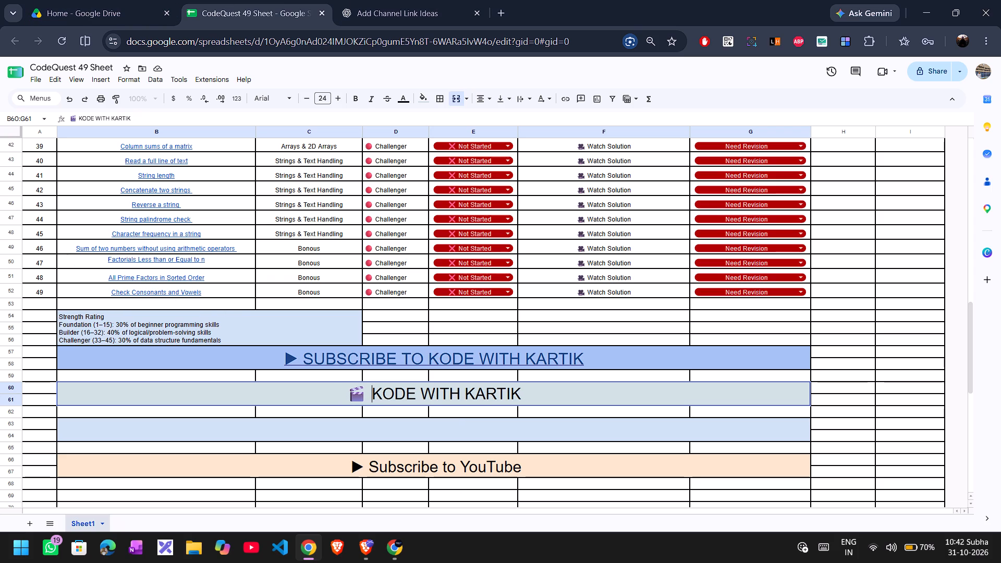
text(Presen)
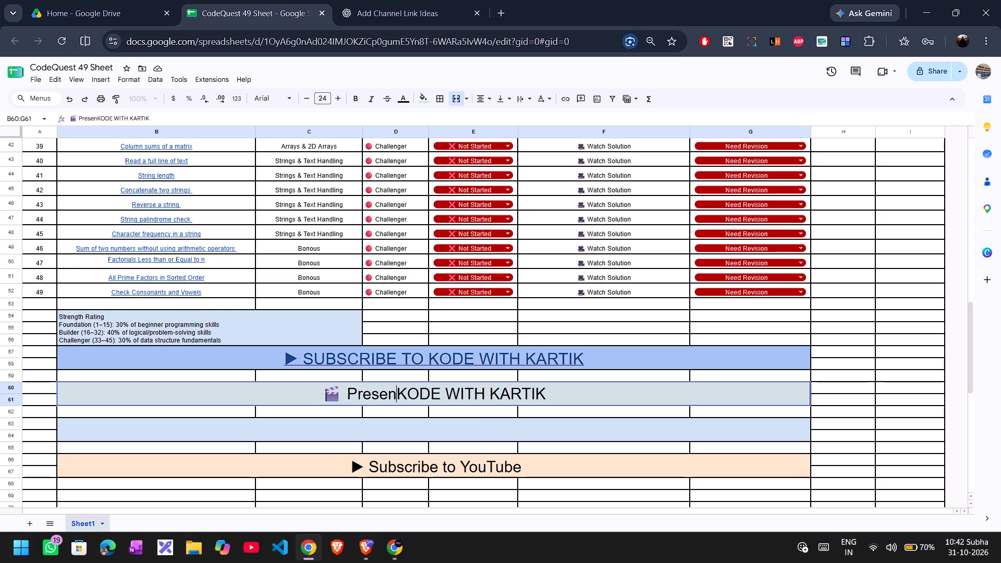
text(ted)
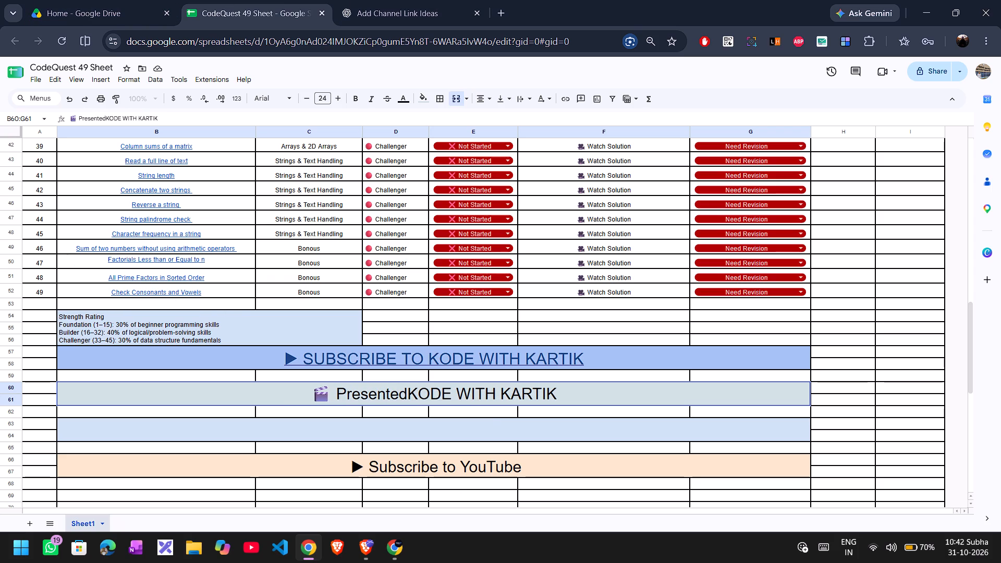
key(space)
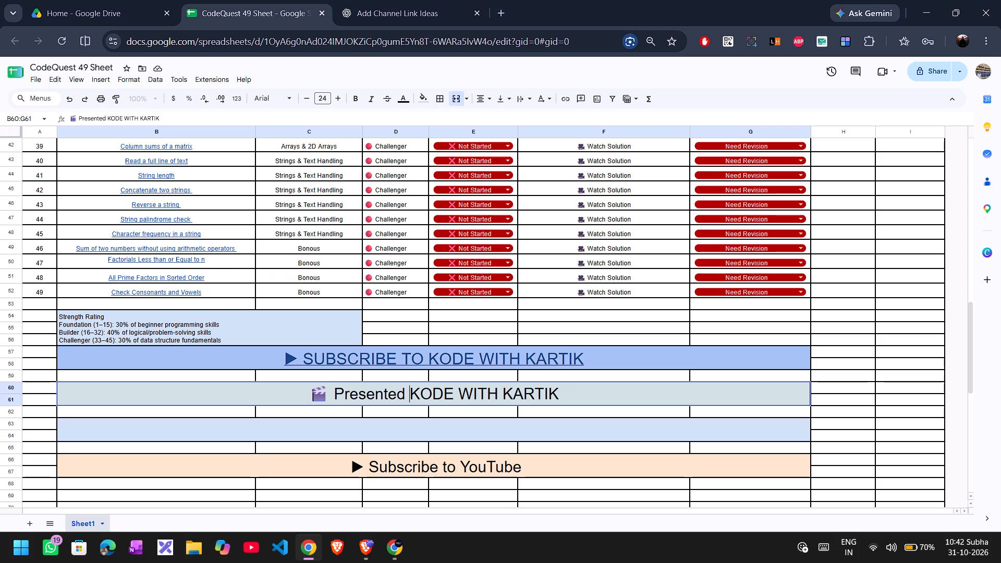
text(by)
key(space)
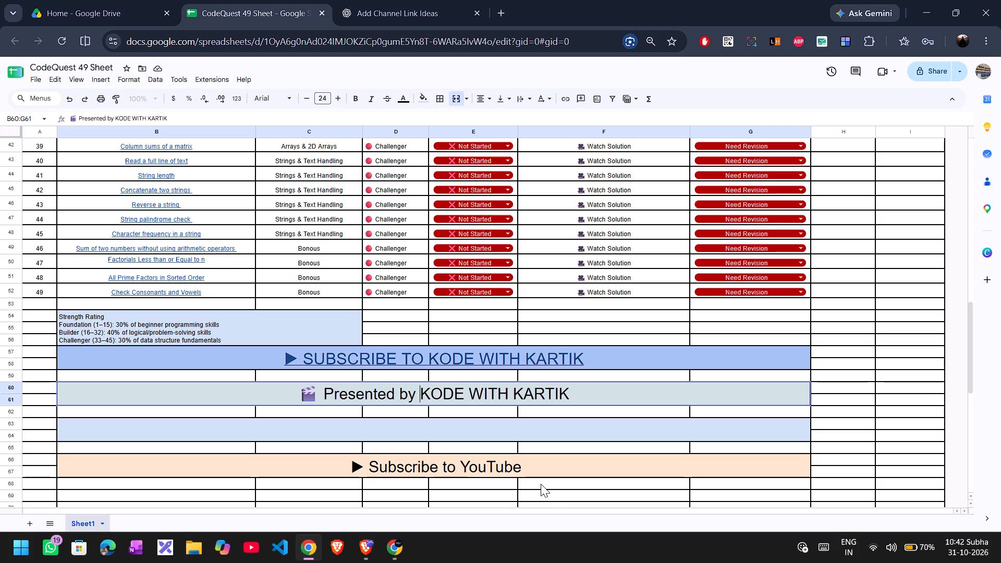
click(520, 432)
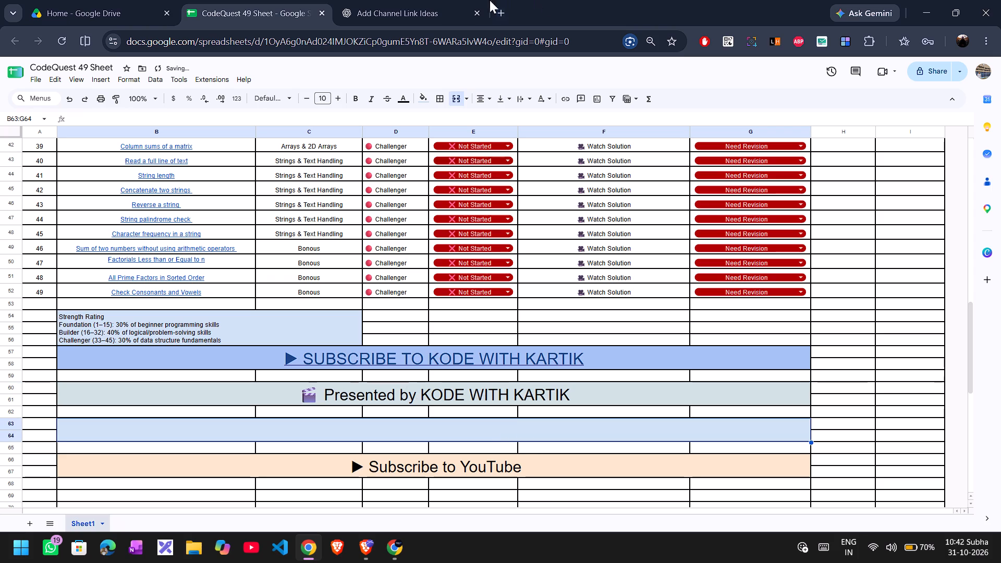
Copy "Learn • Practice • Master" from ChatGPT's channel section into block B63:G64 of the CodeQuest 49 sheet at font size 24.
click(422, 0)
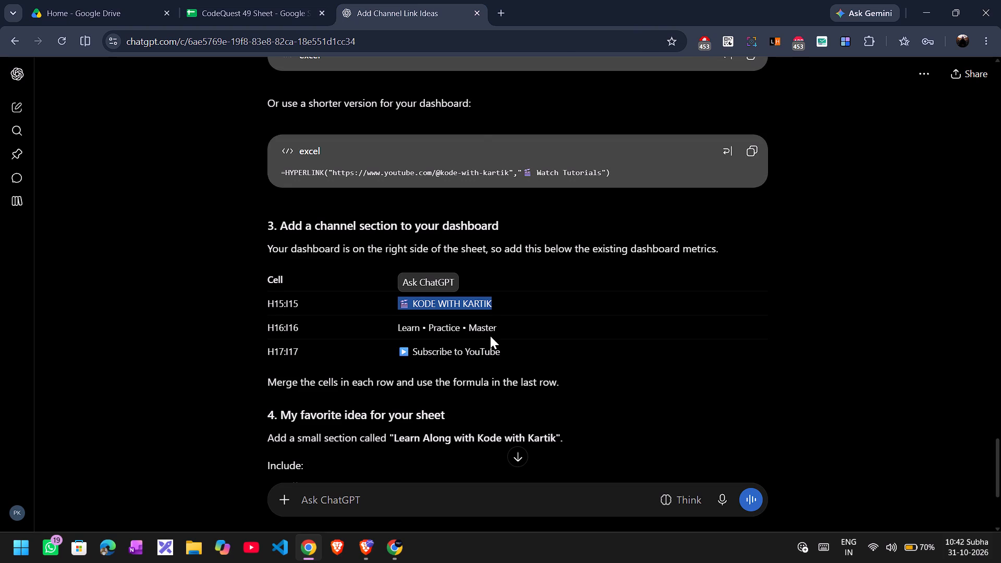
drag(502, 321, 394, 334)
key(ctrl+c)
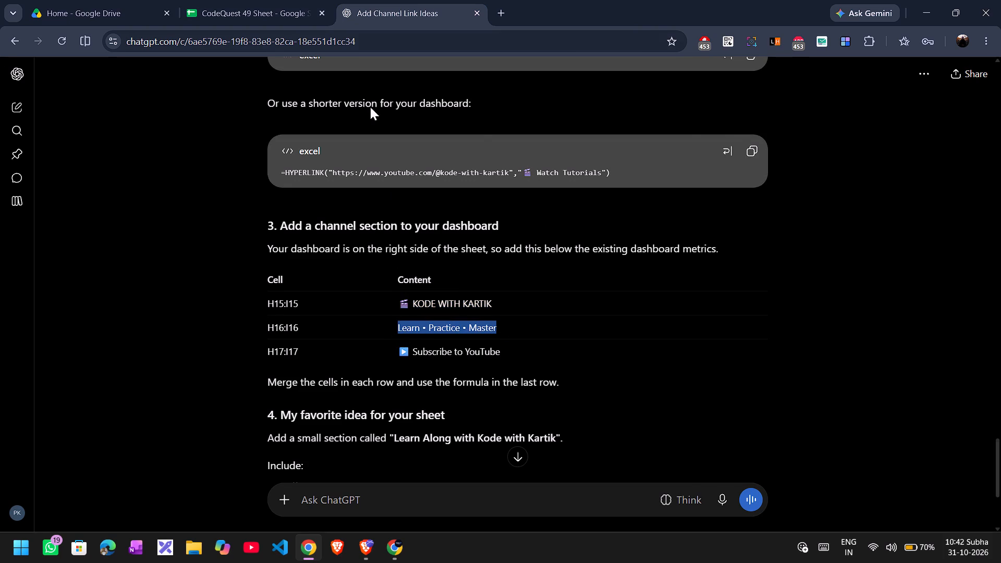
click(248, 0)
click(421, 441)
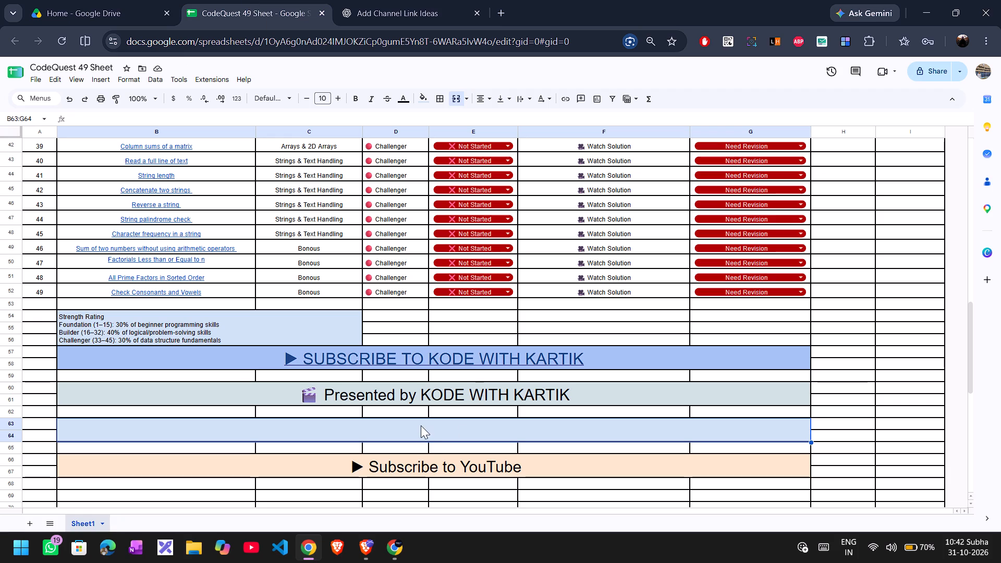
double_click(421, 425)
click(327, 96)
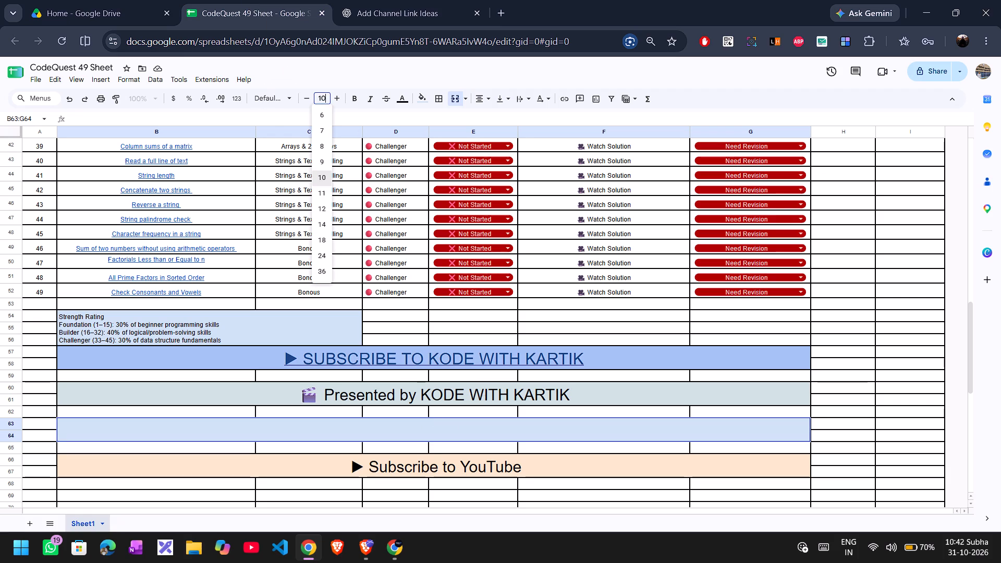
click(319, 252)
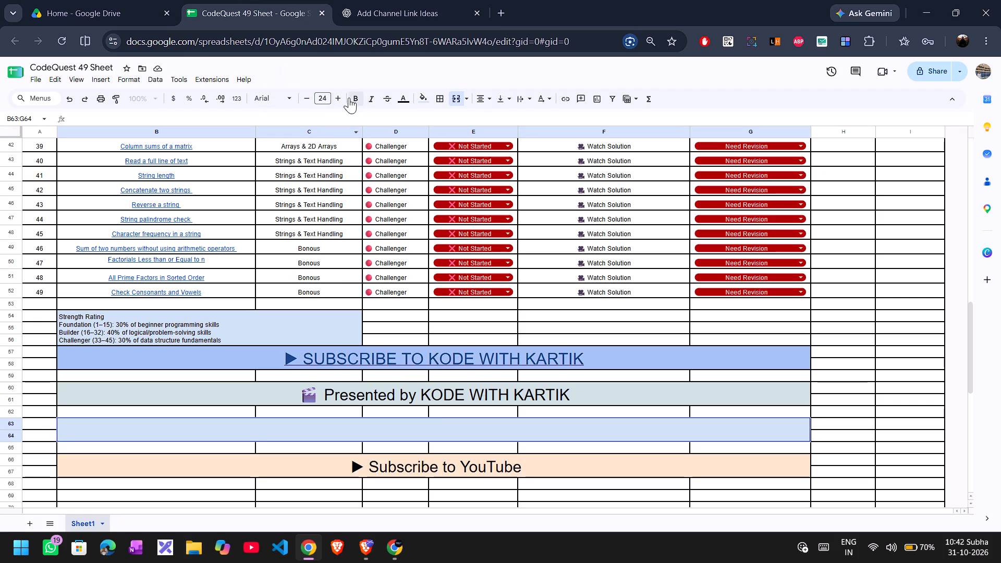
click(340, 98)
click(340, 98)
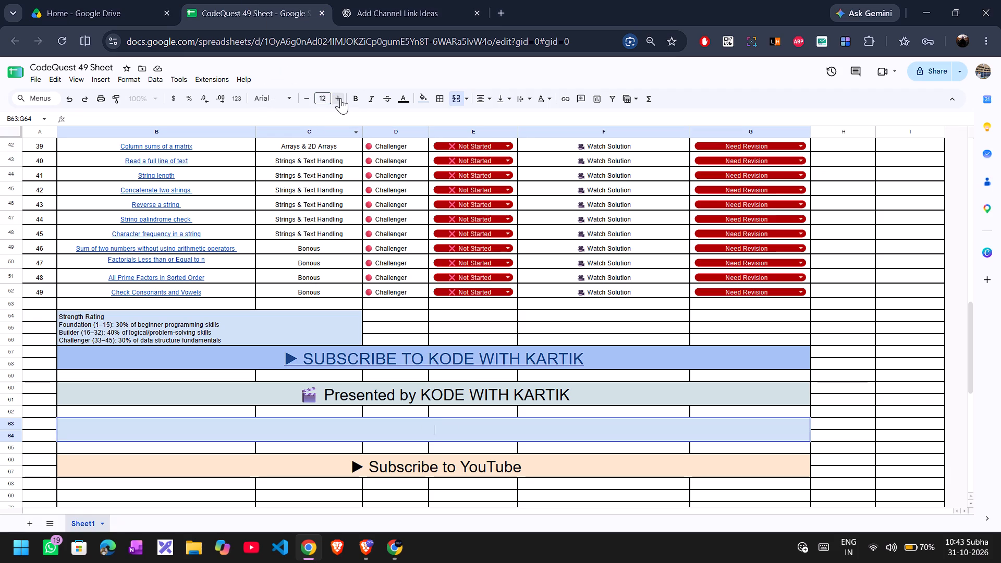
click(340, 98)
triple_click(340, 98)
triple_click(340, 98)
double_click(340, 98)
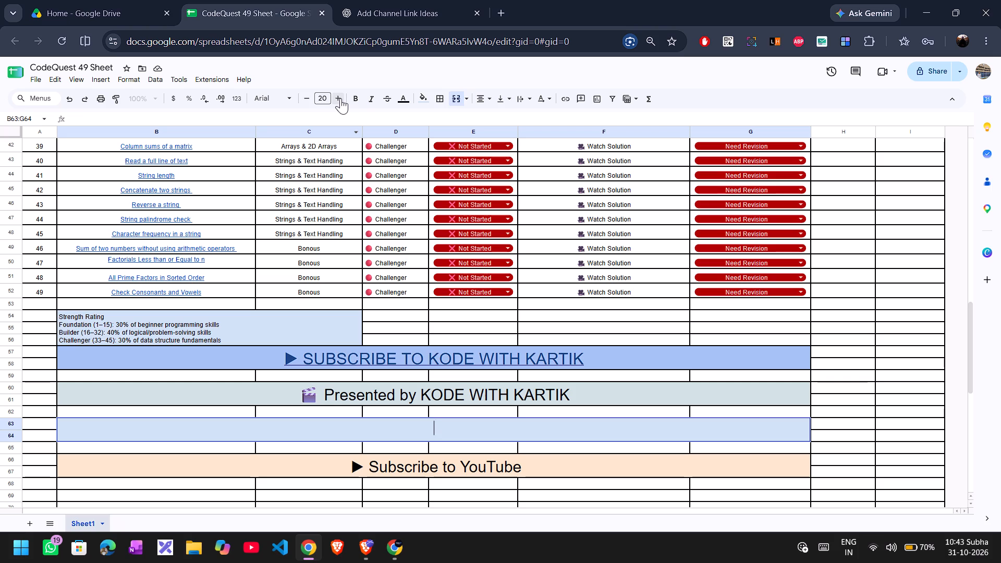
double_click(340, 98)
click(340, 98)
ctrl+click(453, 430)
key(ctrl+v)
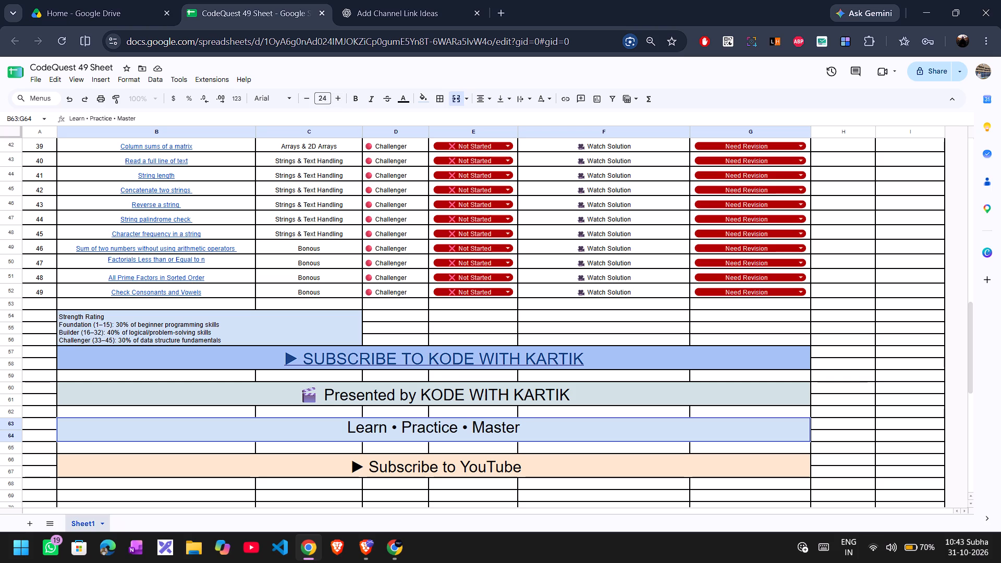
click(531, 425)
click(560, 447)
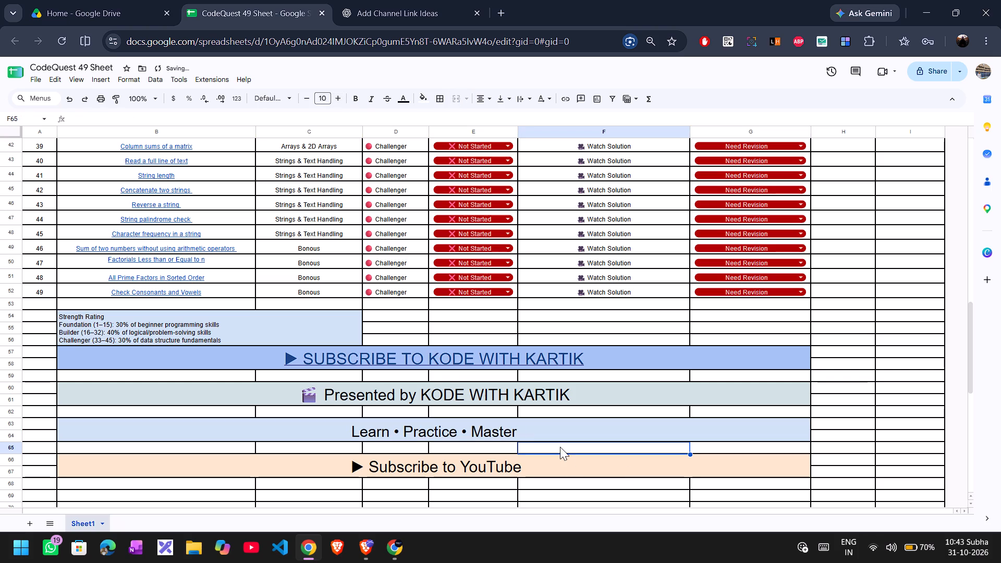
Centre "Learn • Practice • Master" horizontally and vertically in block B63:G64, keeping the block merged.
click(538, 425)
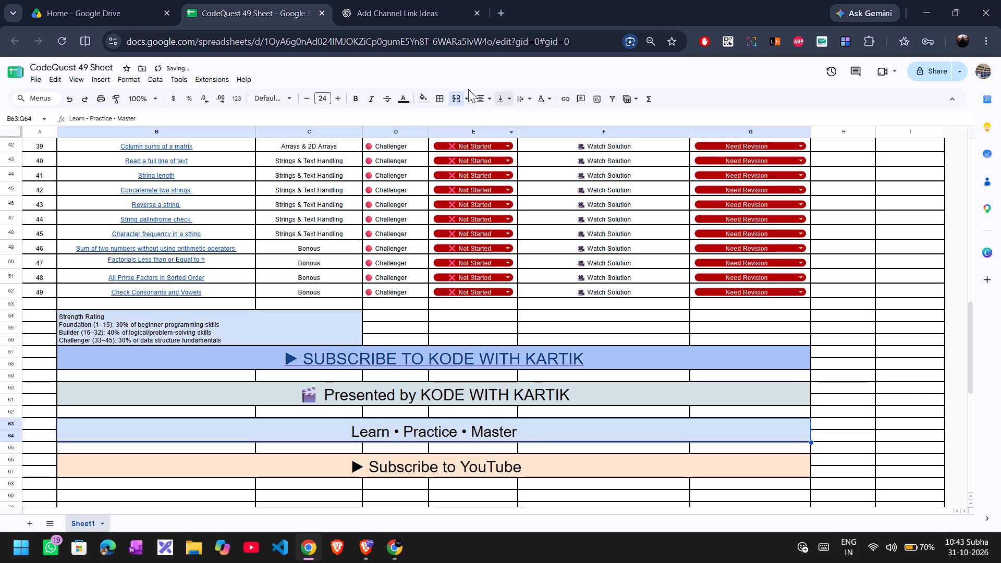
click(479, 98)
click(494, 117)
click(453, 101)
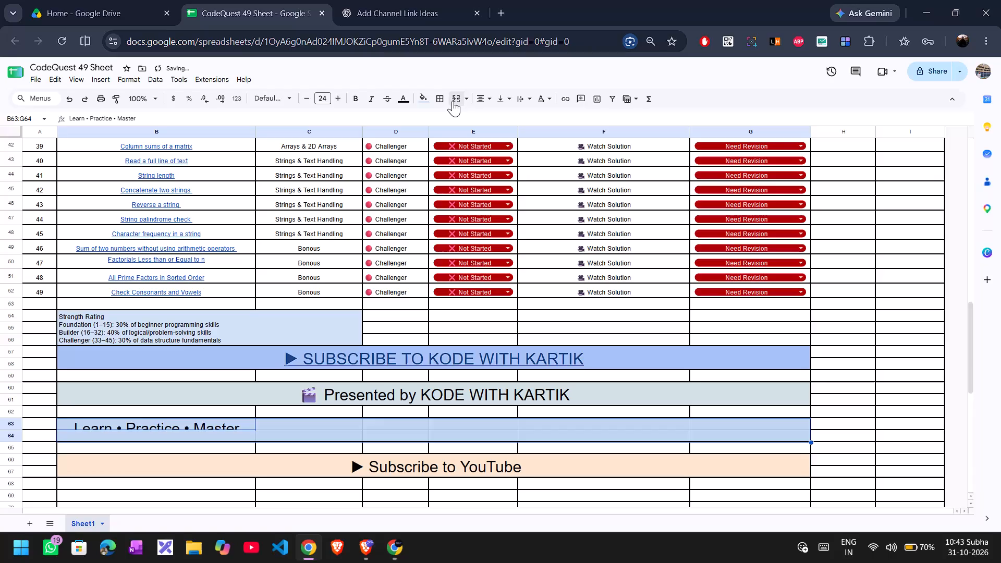
click(453, 101)
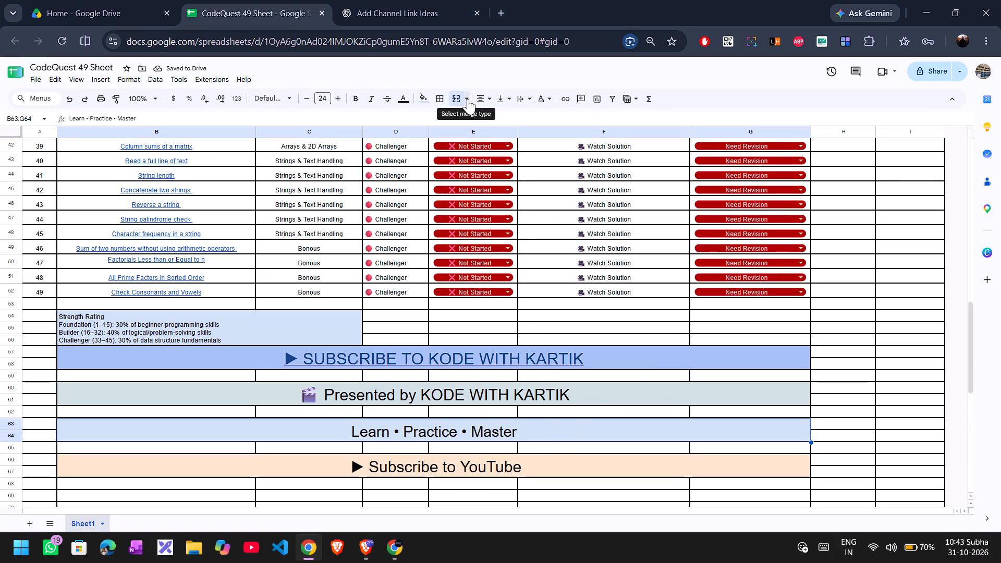
click(510, 101)
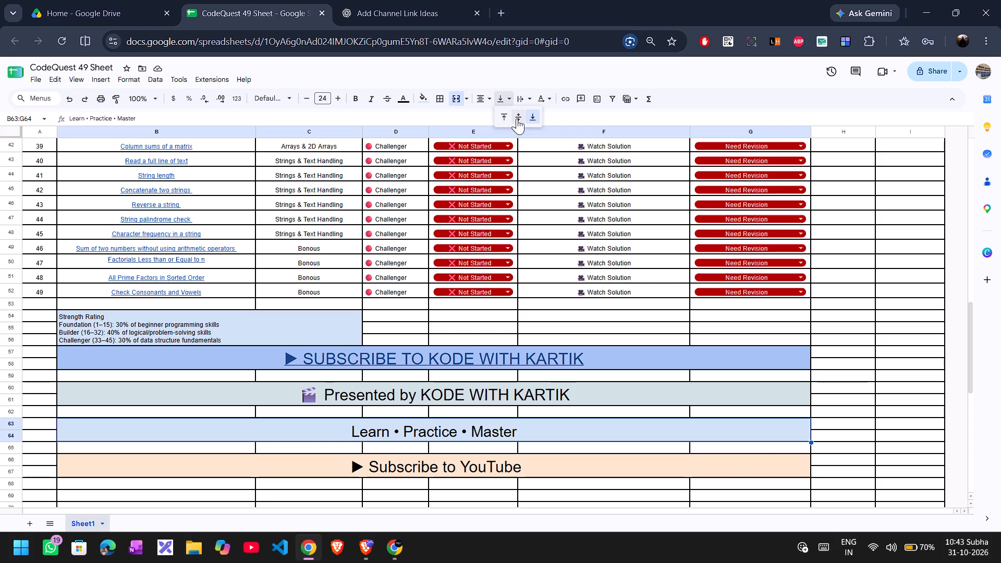
click(517, 118)
Review the question table, the Strength Rating block and the channel blocks below it.
click(535, 462)
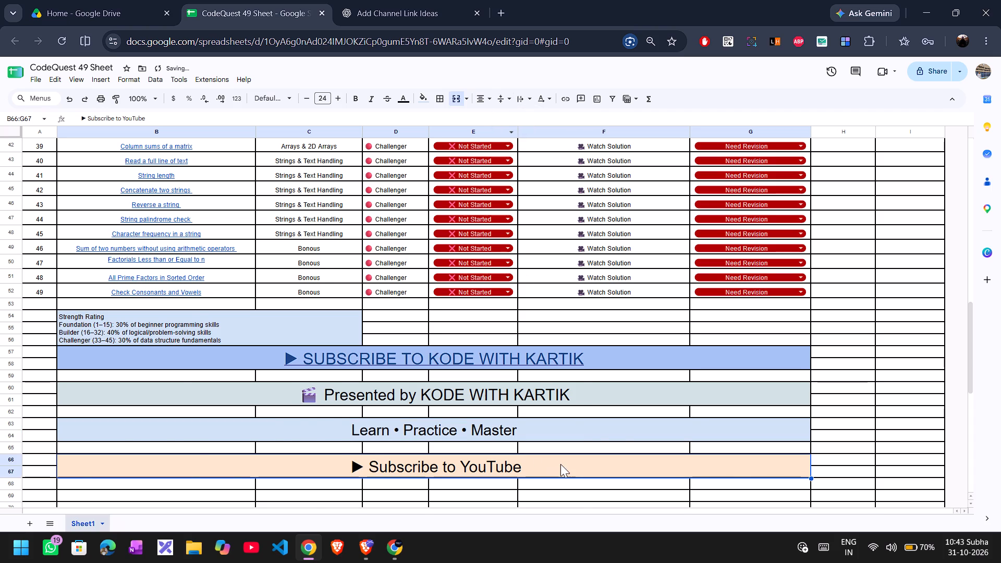
scroll(560, 464, up, 1)
scroll(524, 442, down, 2)
scroll(479, 296, up, 2)
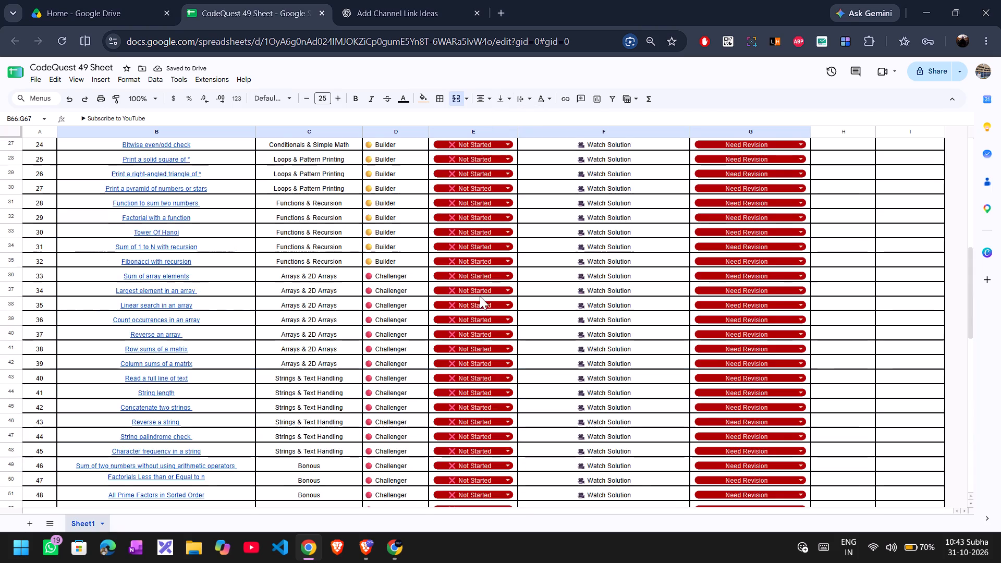
scroll(500, 342, down, 1)
click(309, 344)
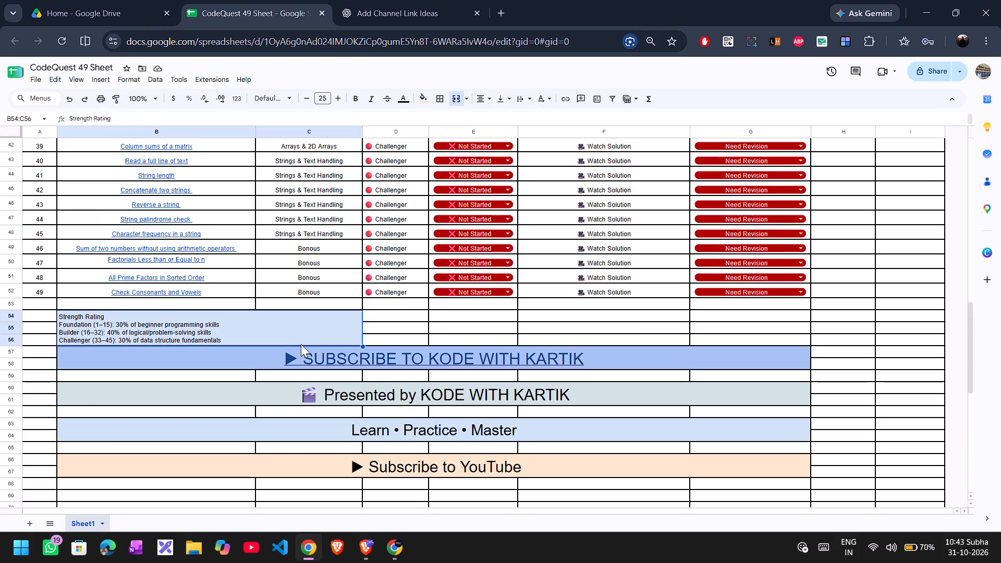
click(657, 351)
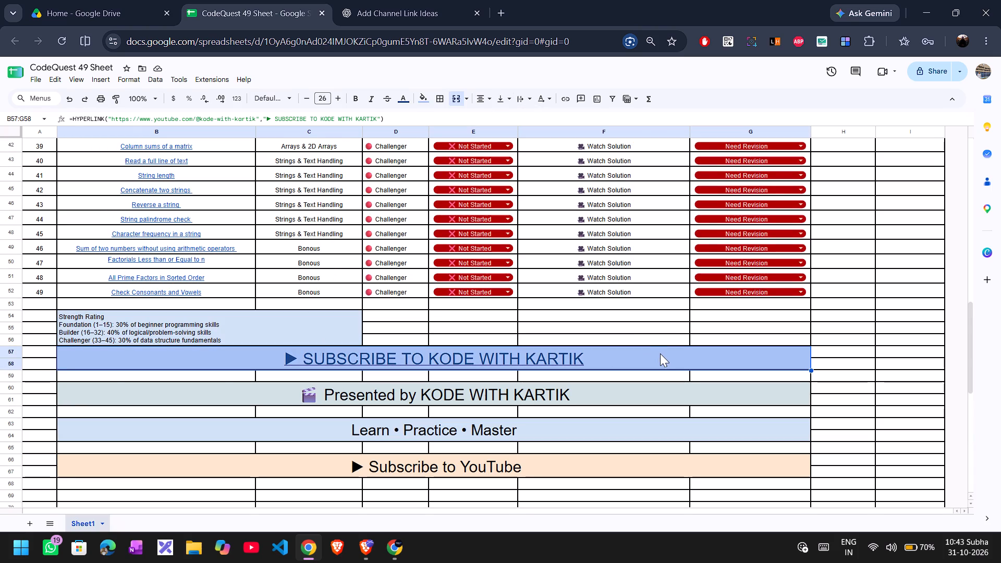
drag(660, 354, 662, 362)
click(574, 335)
click(321, 335)
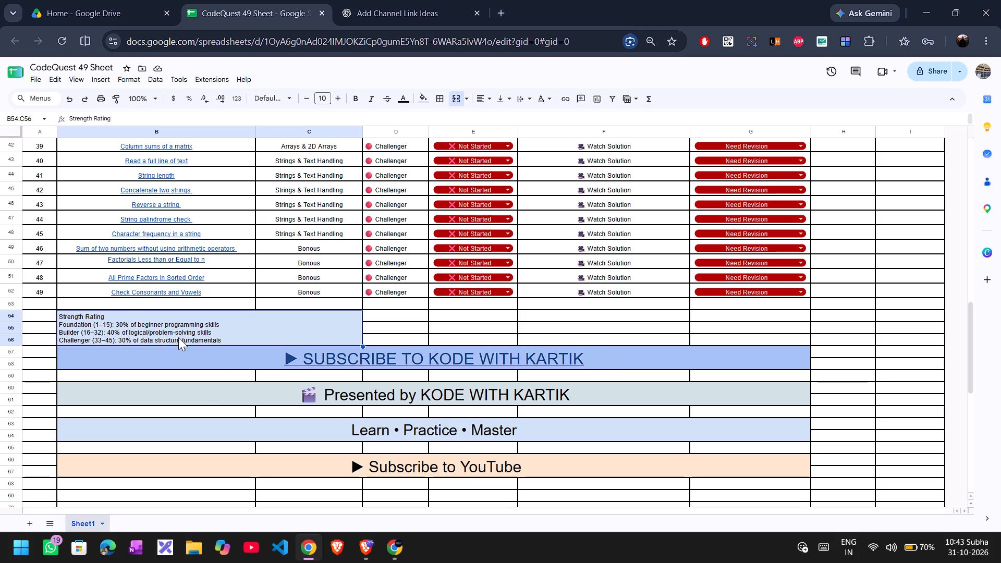
scroll(202, 342, up, 1)
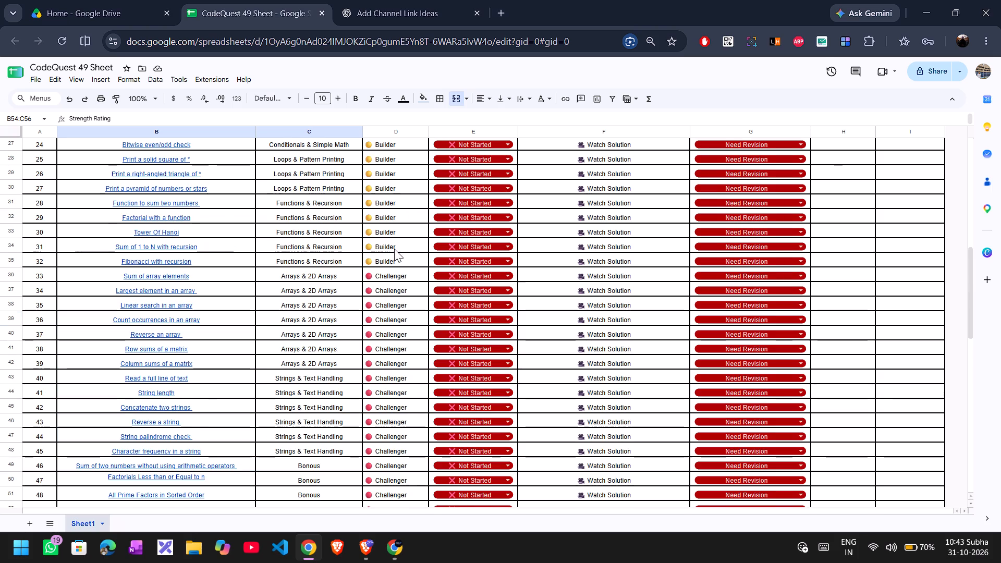
scroll(401, 253, up, 1)
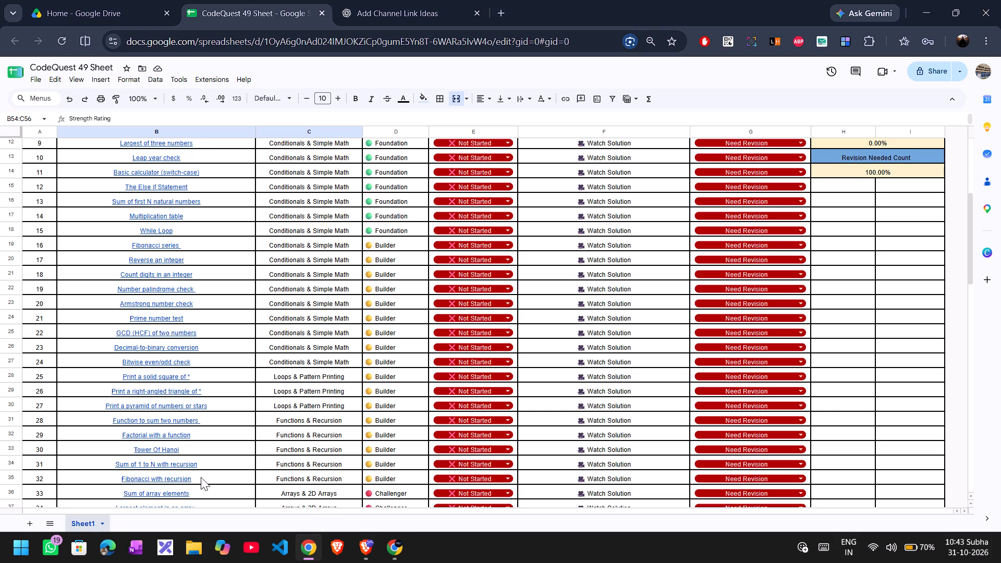
scroll(183, 475, down, 2)
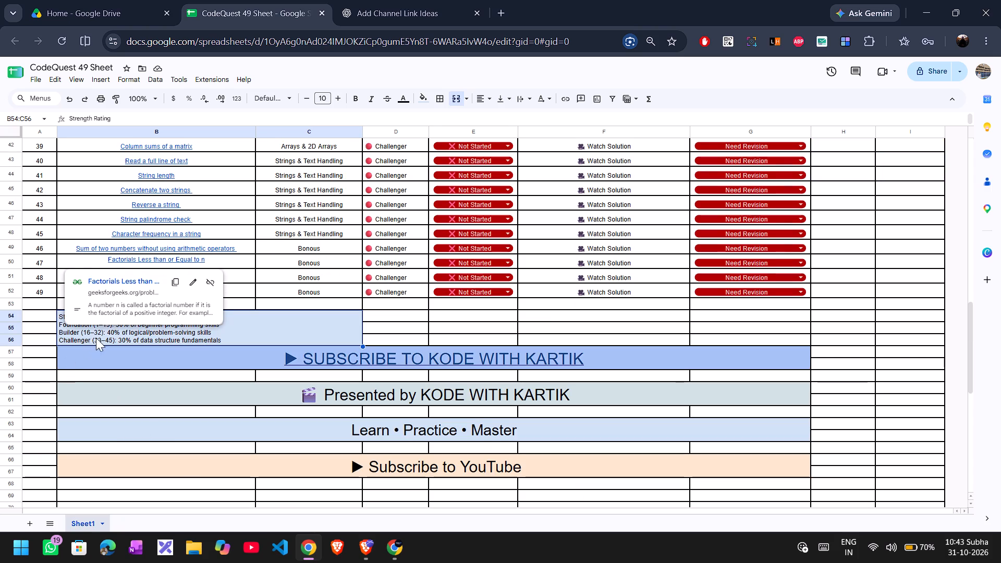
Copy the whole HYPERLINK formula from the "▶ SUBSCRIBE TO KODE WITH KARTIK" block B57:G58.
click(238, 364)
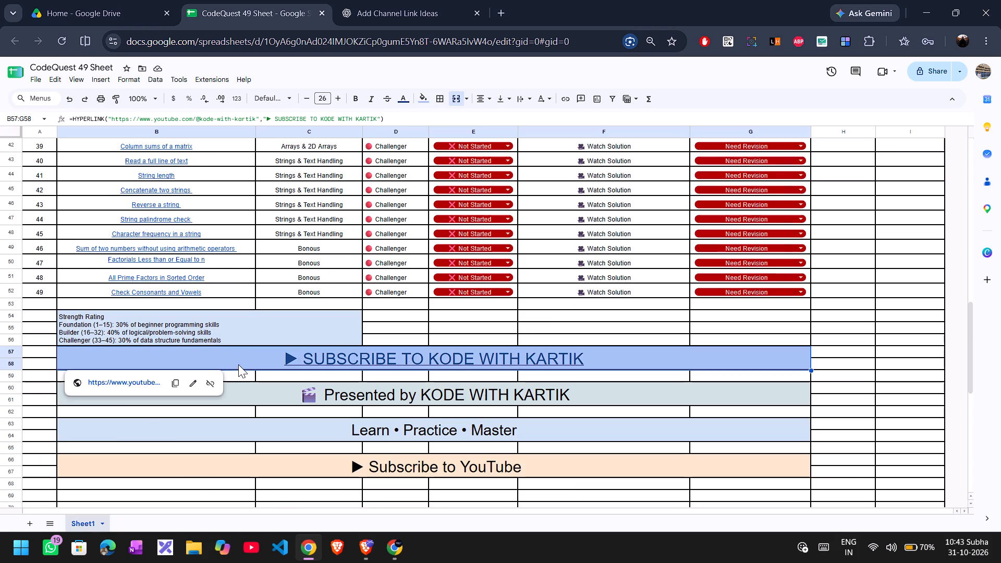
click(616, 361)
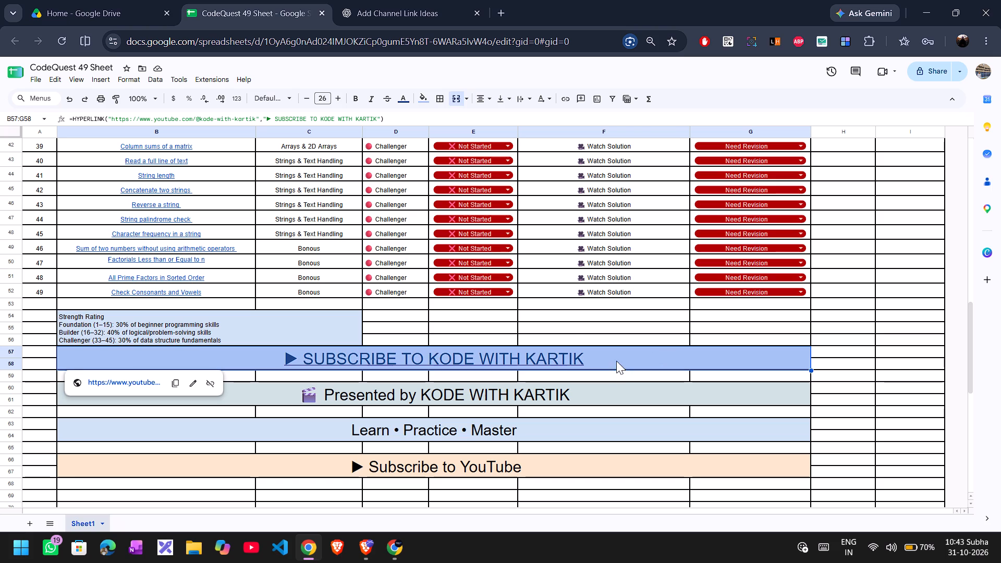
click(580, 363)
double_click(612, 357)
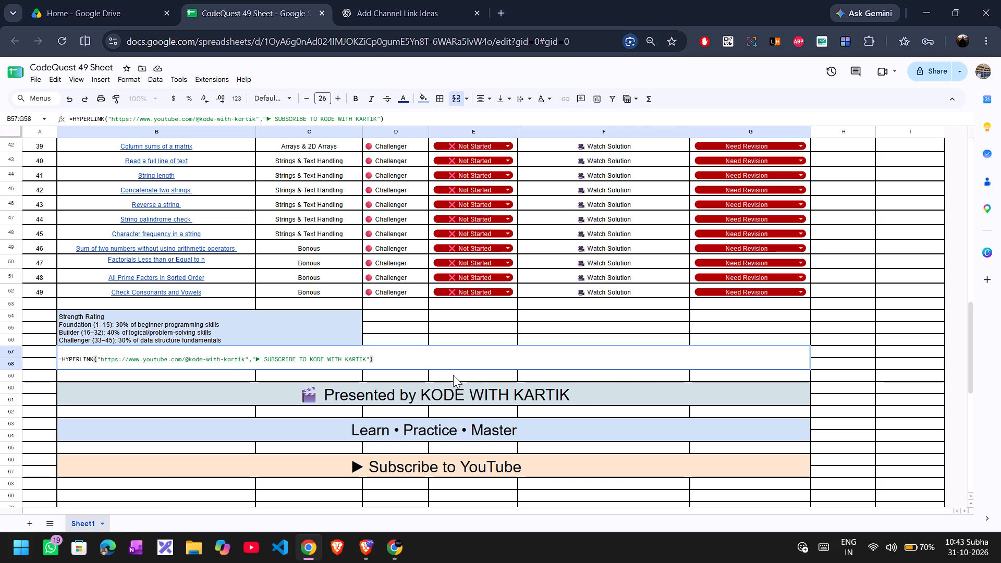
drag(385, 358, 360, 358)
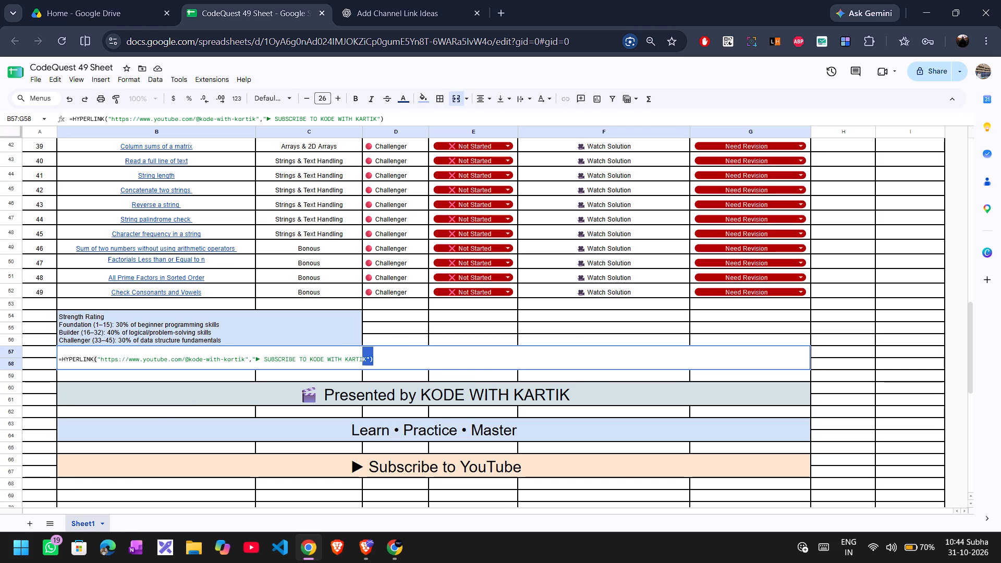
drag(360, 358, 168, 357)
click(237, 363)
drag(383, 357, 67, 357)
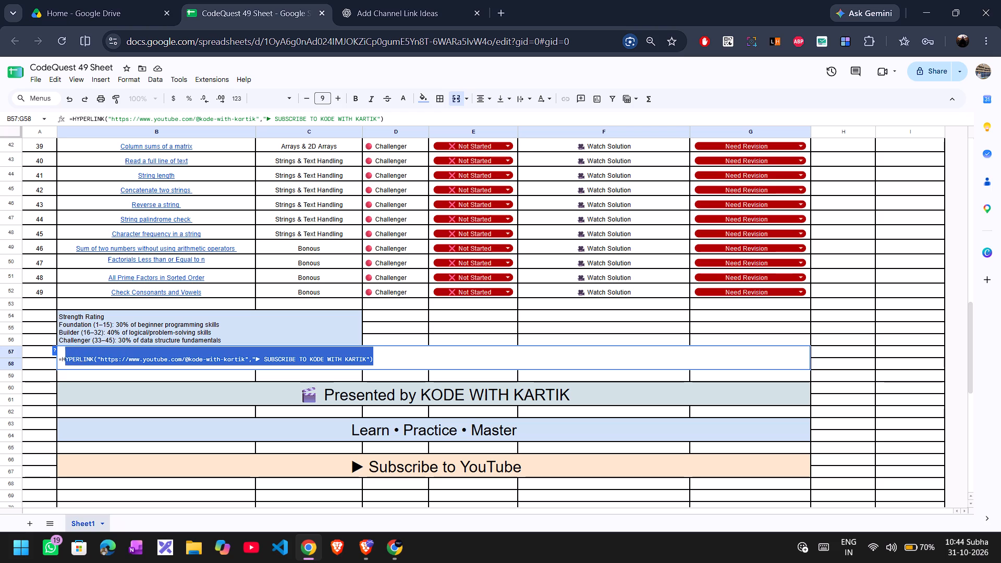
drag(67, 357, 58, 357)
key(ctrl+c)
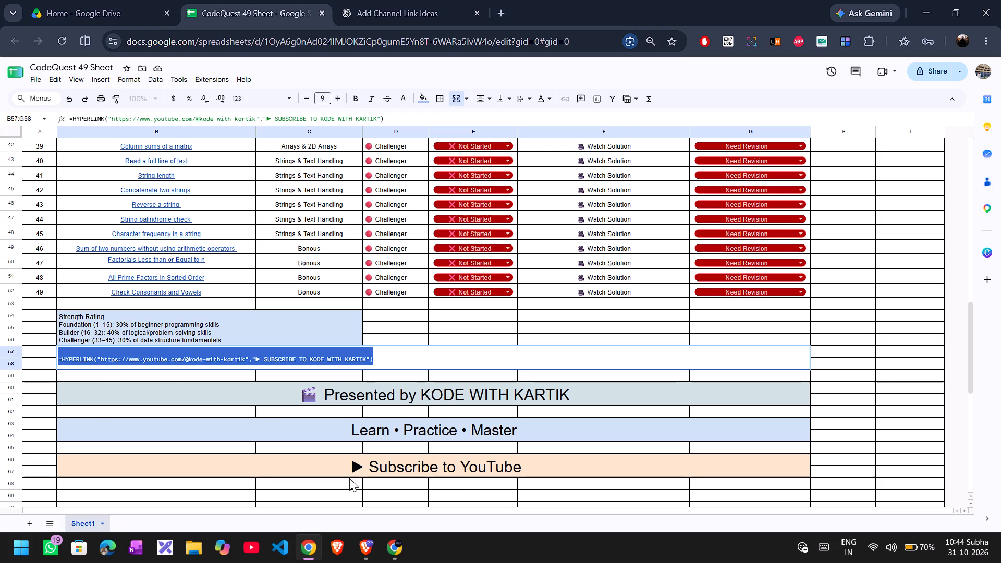
Cut the text "▶ Subscribe to YouTube" out of the peach block B66:G67.
click(547, 468)
click(548, 467)
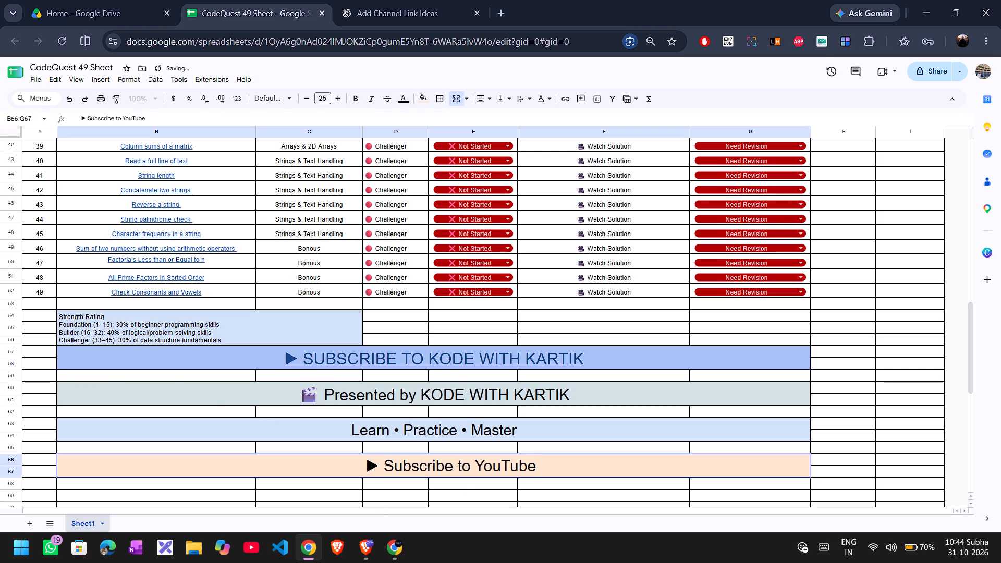
drag(548, 464, 354, 464)
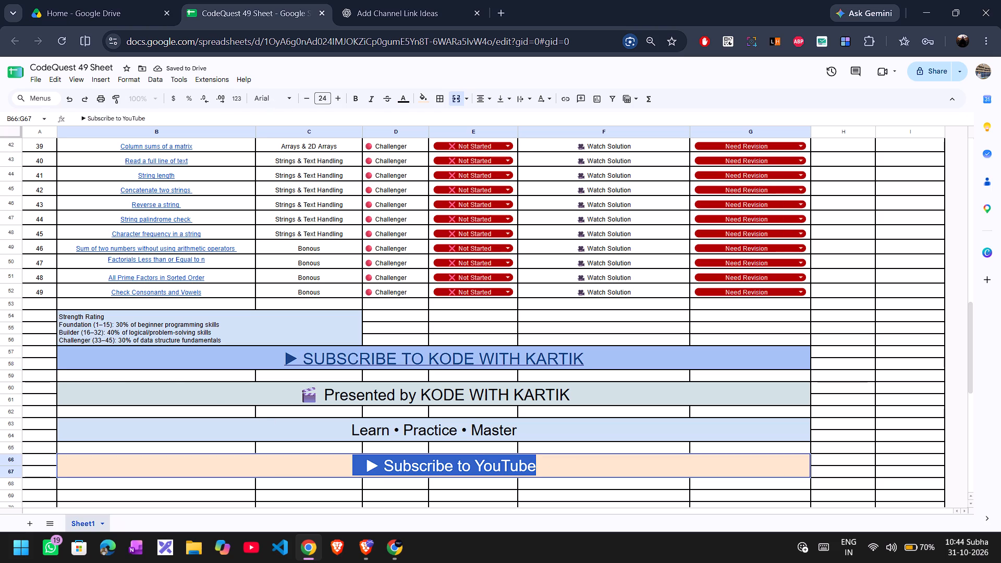
key(ctrl+c)
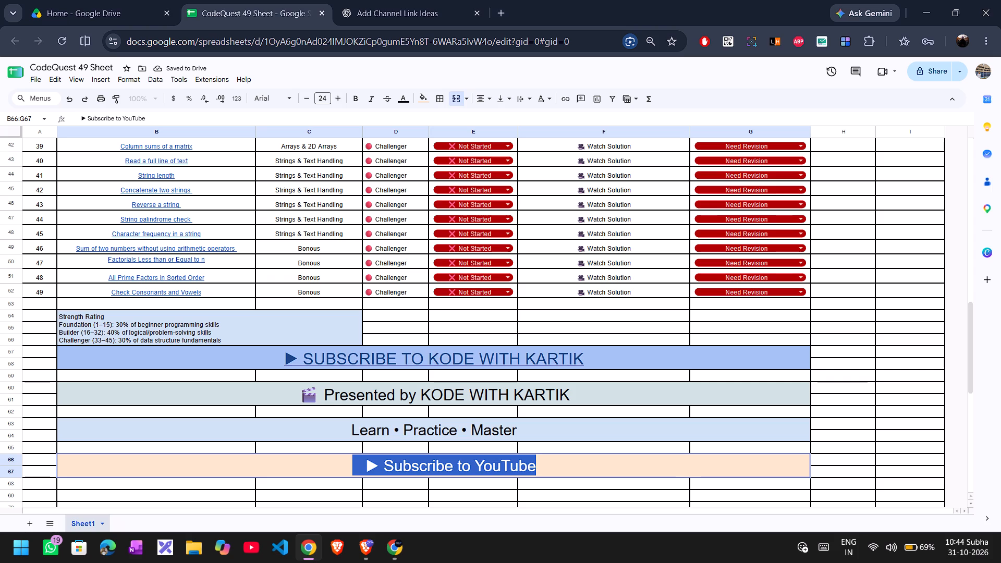
key(ctrl+v)
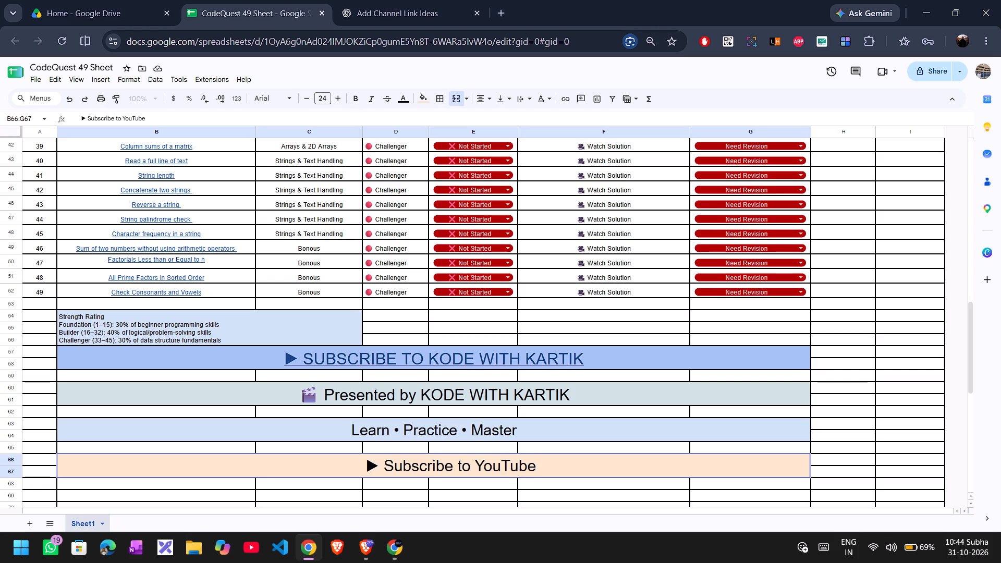
key(ctrl+a)
key(ctrl+x)
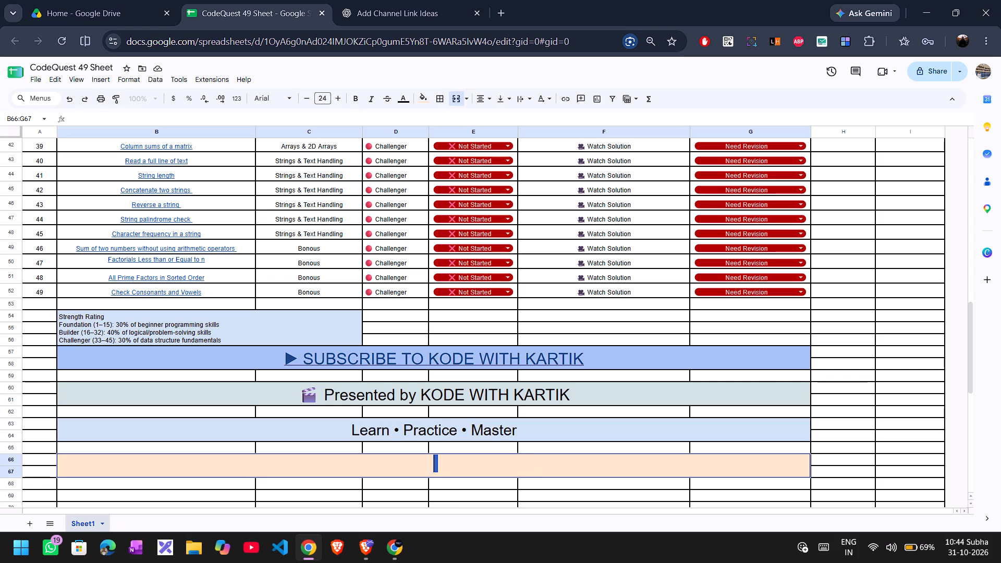
Paste the copied HYPERLINK formula for the Kode with Kartik channel into the peach block B66:G67.
key(super+v)
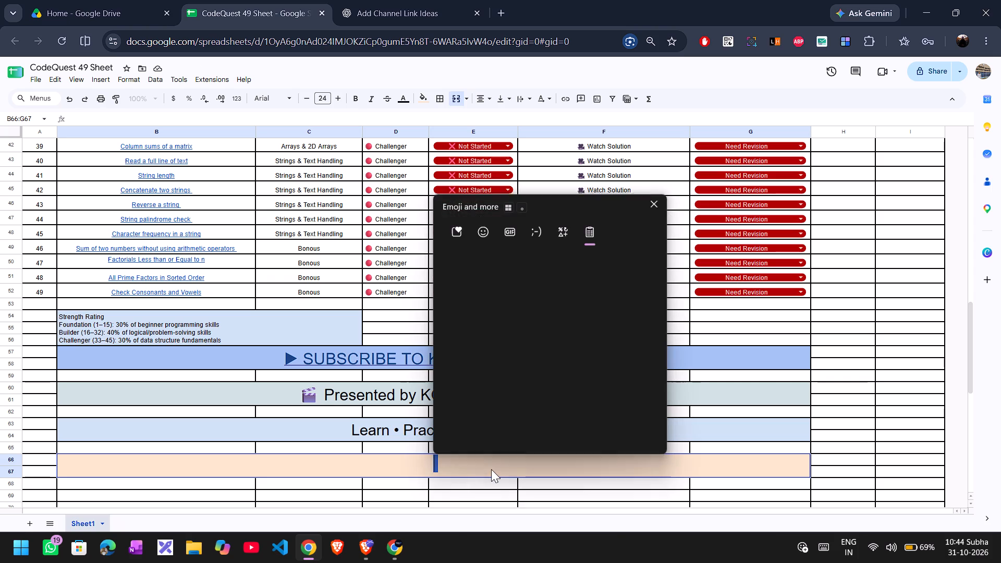
click(545, 419)
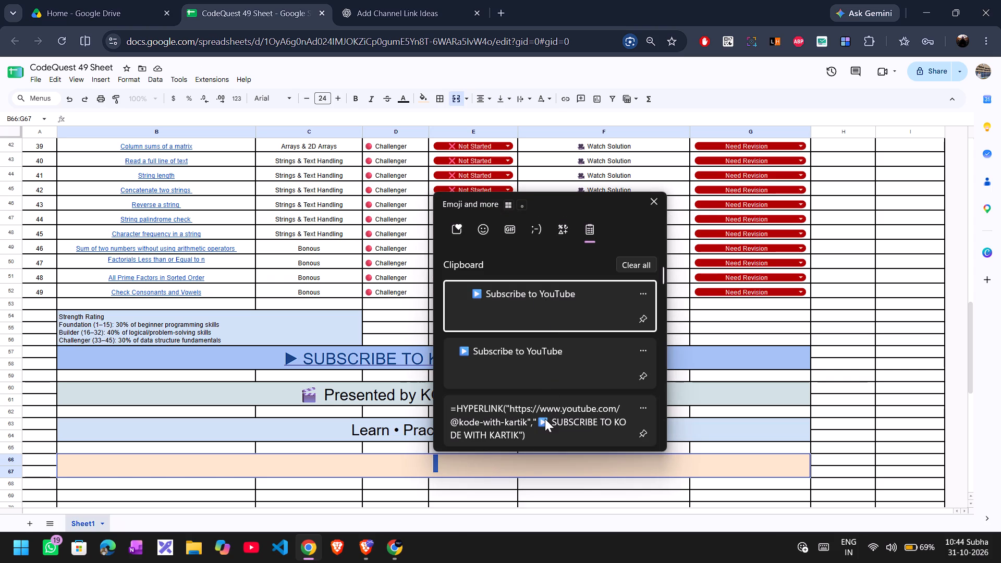
key(ctrl+v)
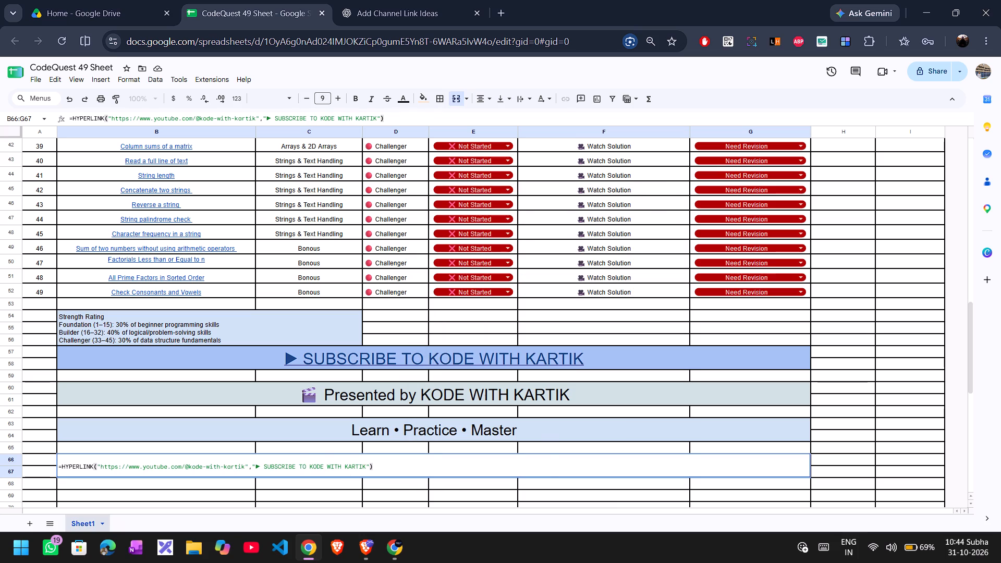
Replace the link label in the B66:G67 formula with "▶ Subscribe to YouTube", without leading spaces.
drag(364, 467, 256, 468)
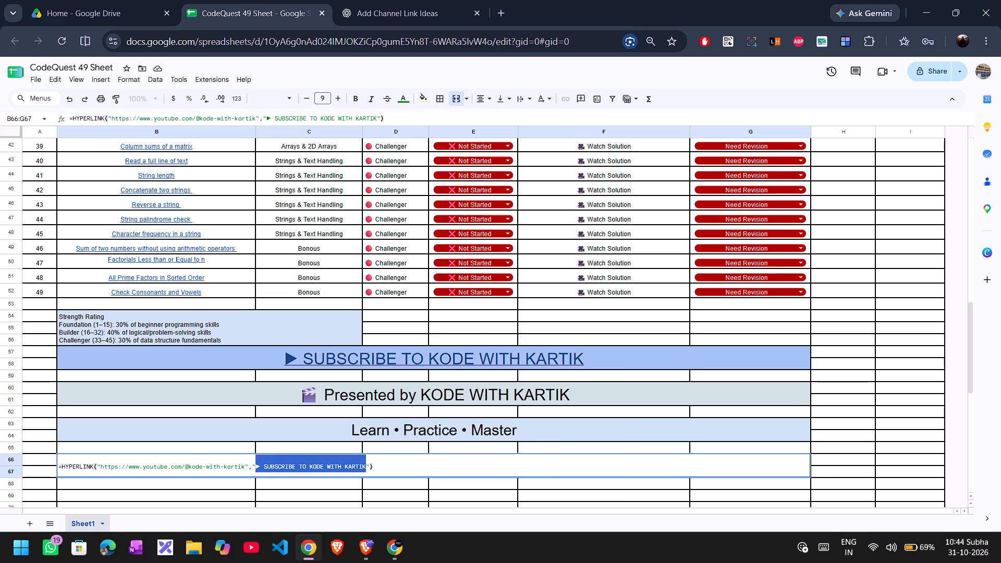
key(super+v)
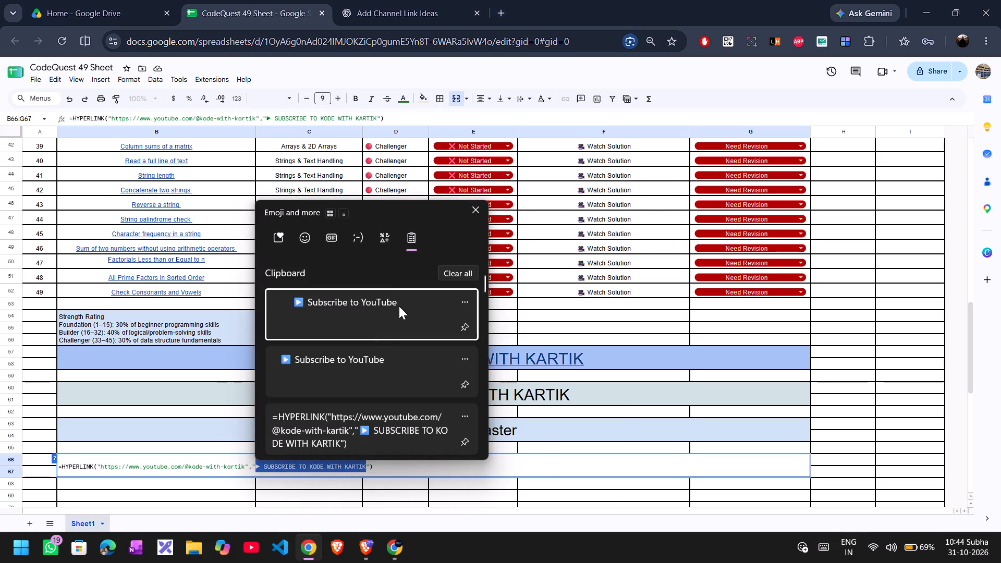
click(366, 368)
key(ctrl+v)
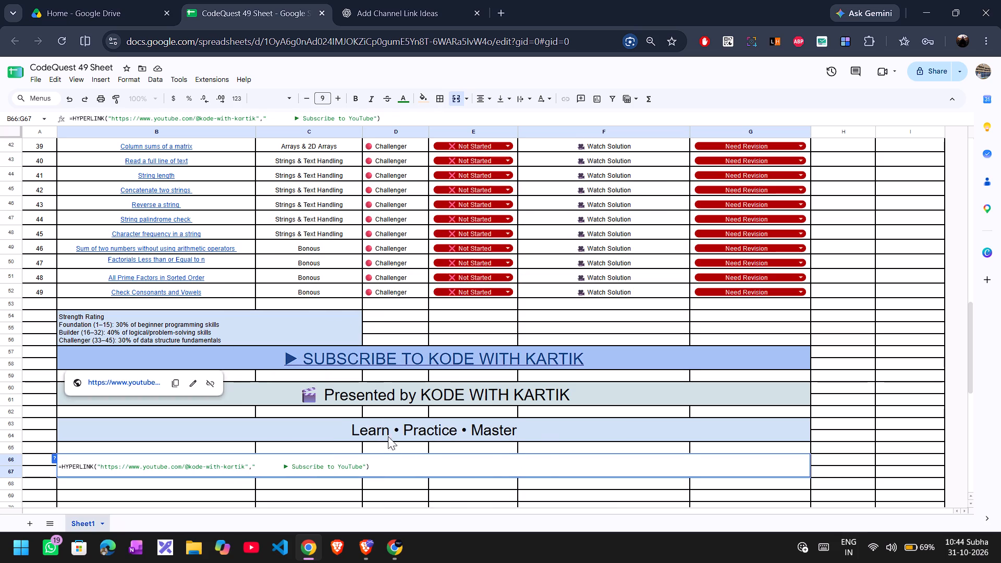
click(279, 464)
click(282, 464)
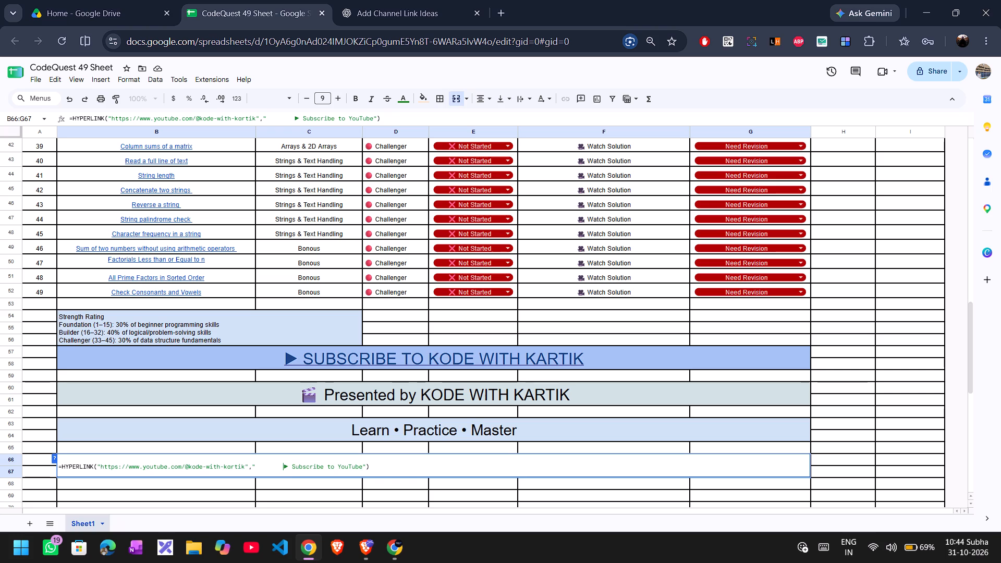
key(BackSpace)
key(BackSpace)
key(BackSpace)
key(BackSpace)
key(BackSpace)
key(BackSpace)
key(BackSpace)
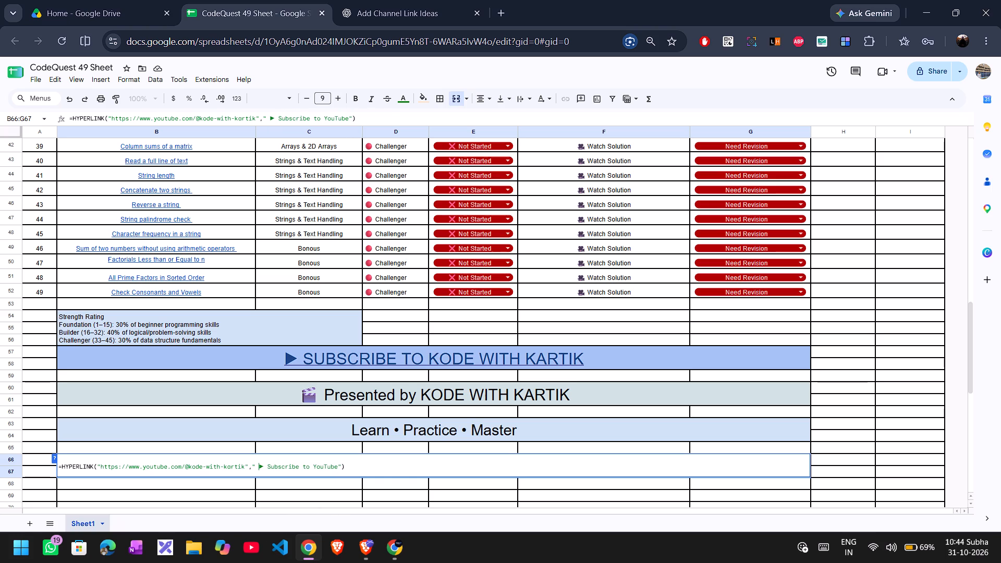
key(BackSpace)
key(Return)
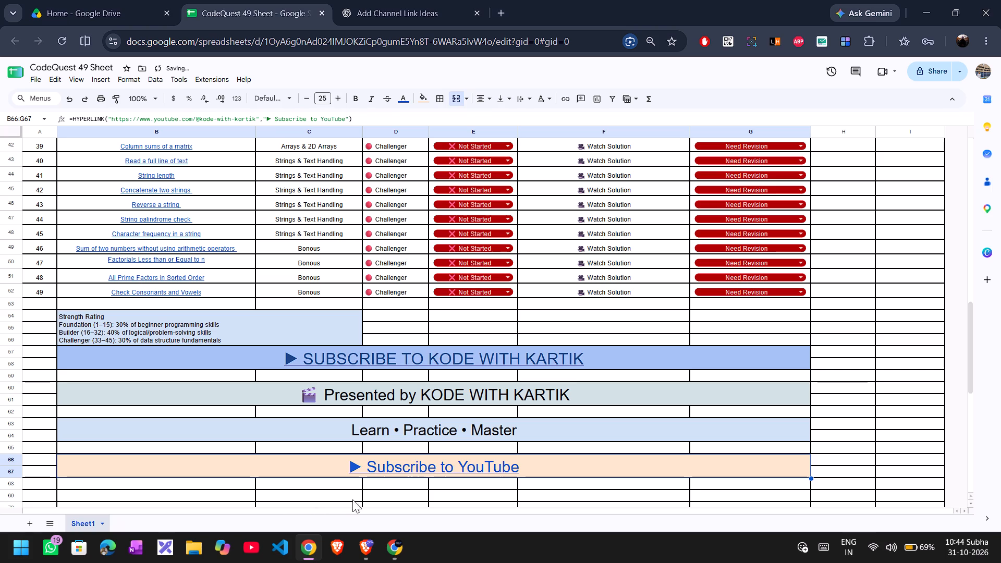
click(549, 465)
Clear the "▶ SUBSCRIBE TO KODE WITH KARTIK" link from block B57:G58 and unmerge its cells.
click(602, 359)
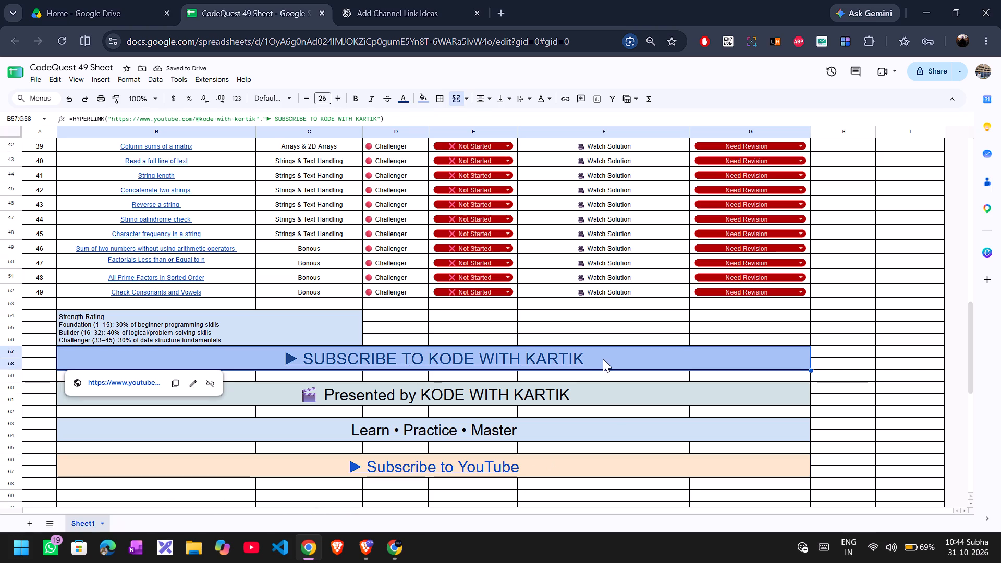
key(BackSpace)
click(608, 357)
key(BackSpace)
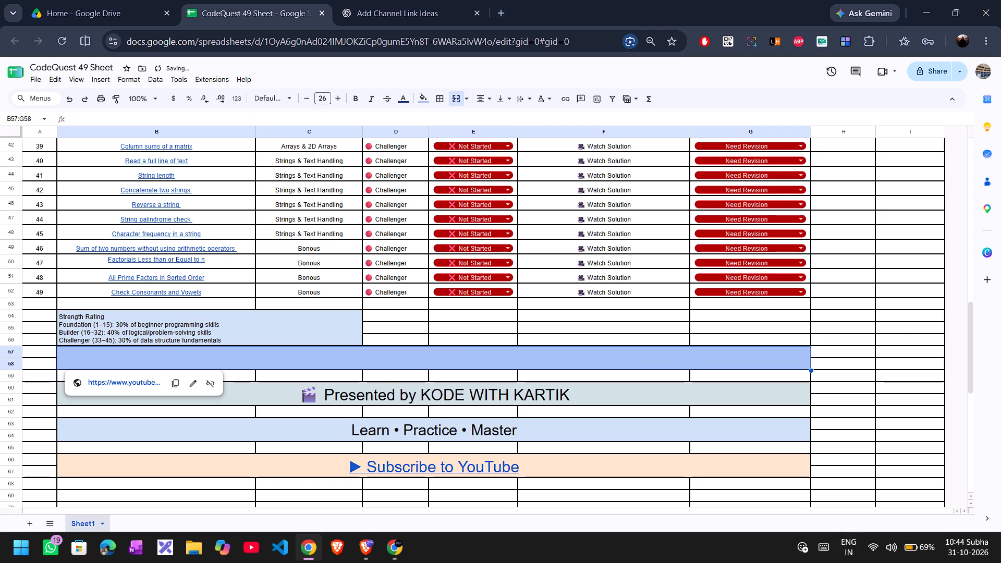
click(456, 96)
Fill the emptied cells B57:G58 with a pale grey.
click(424, 102)
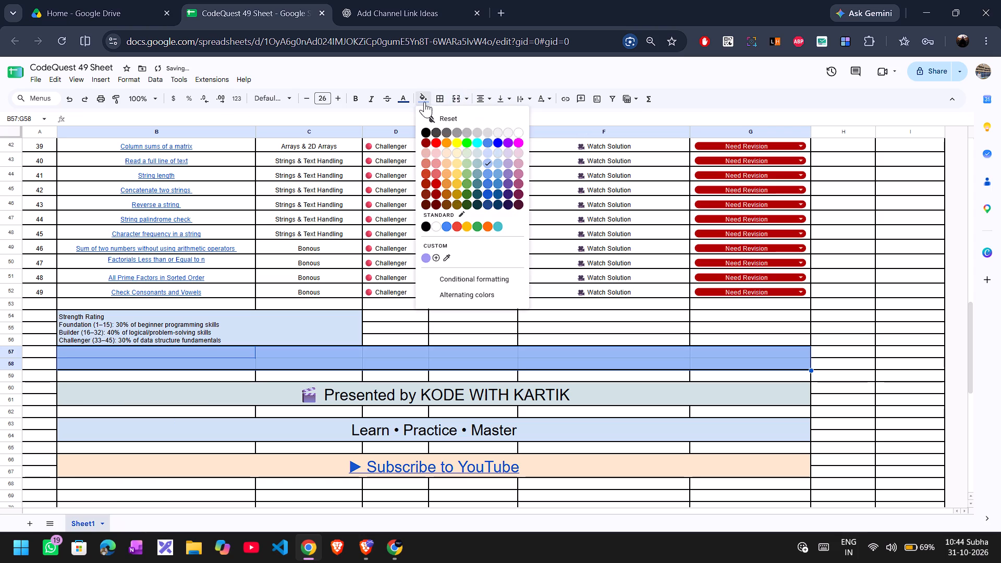
click(499, 130)
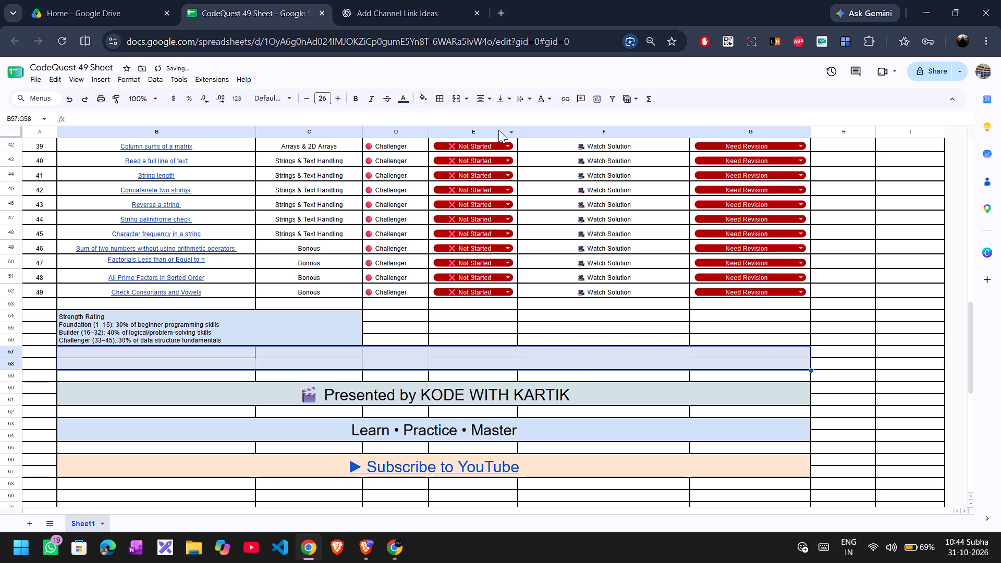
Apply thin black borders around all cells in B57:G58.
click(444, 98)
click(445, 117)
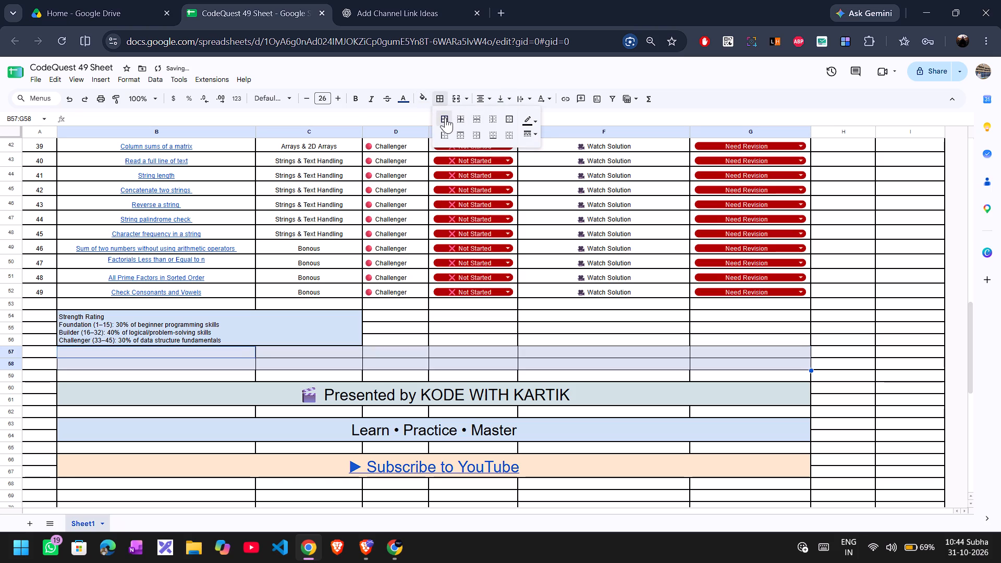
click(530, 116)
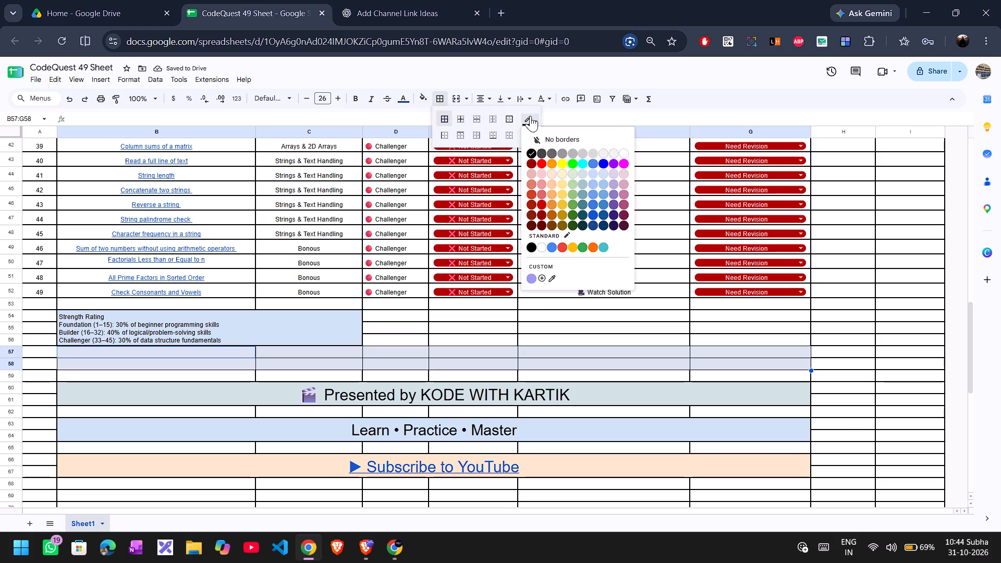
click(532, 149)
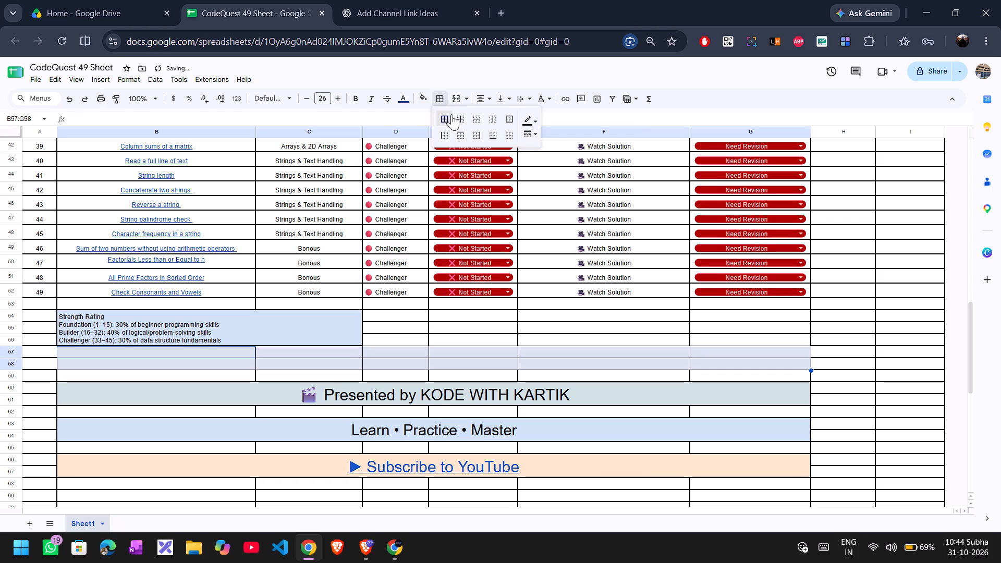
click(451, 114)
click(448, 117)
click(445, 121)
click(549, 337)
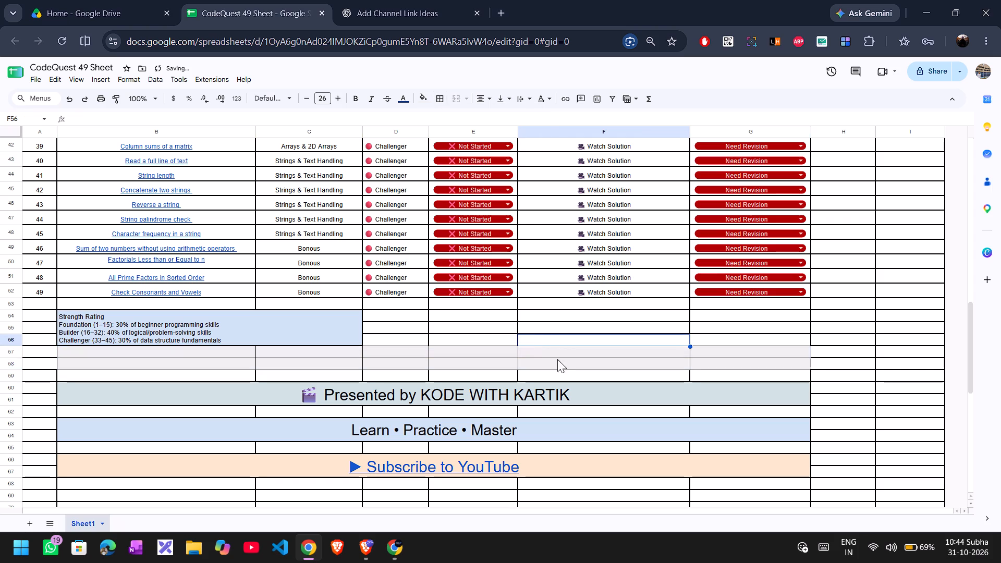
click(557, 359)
Apply all borders to cells B57:G58 with the medium solid line style.
drag(798, 366, 638, 364)
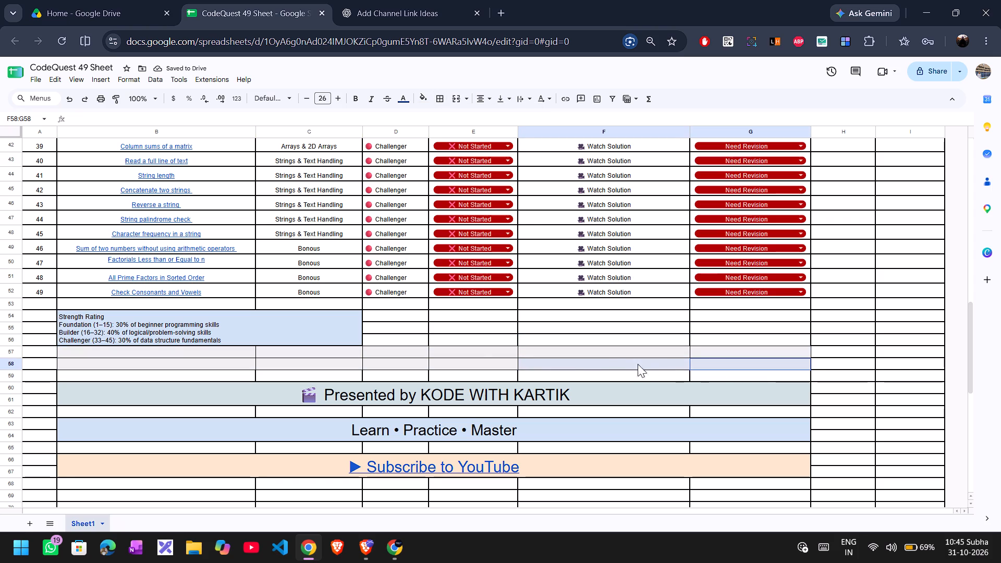
drag(638, 364, 126, 355)
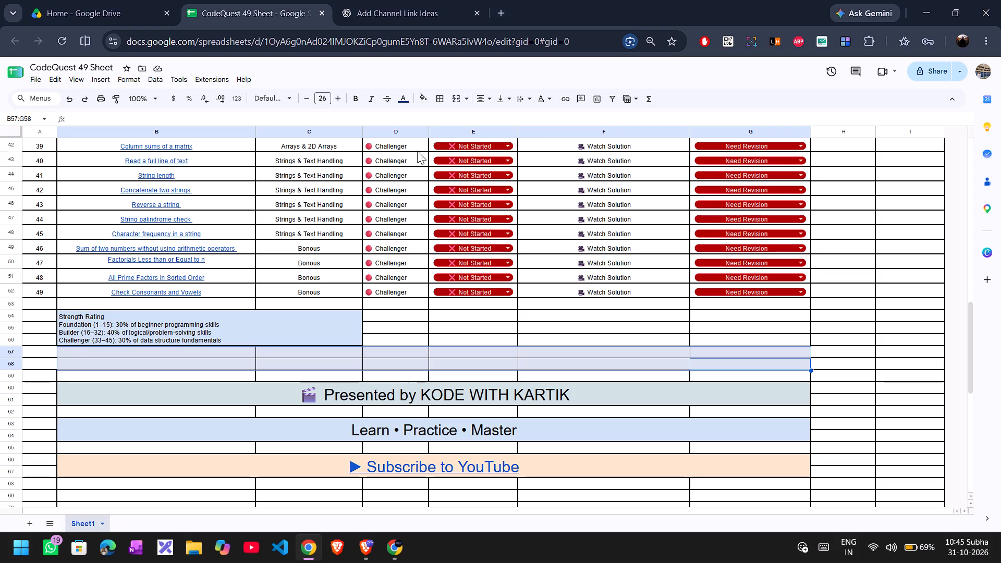
click(444, 98)
click(445, 117)
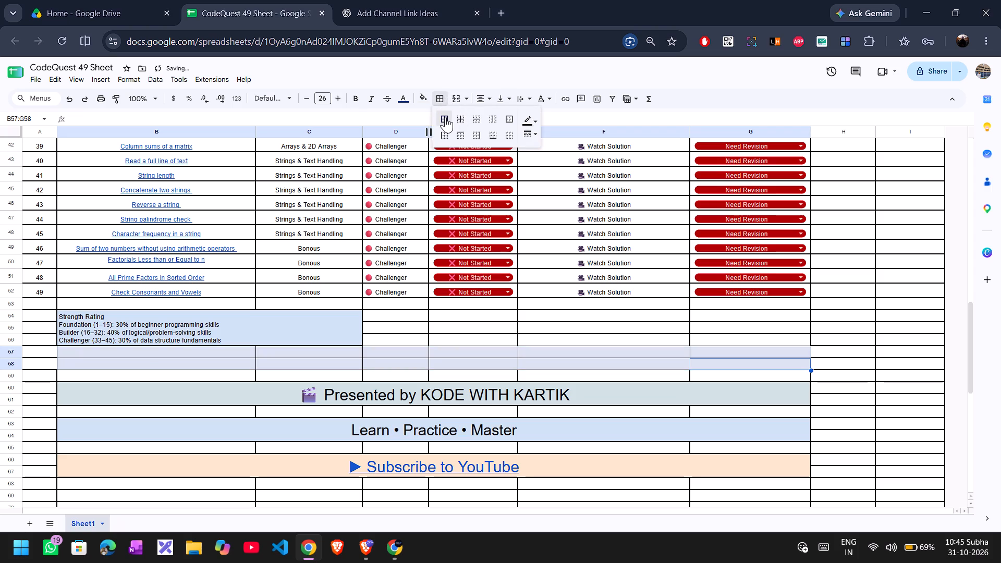
click(531, 136)
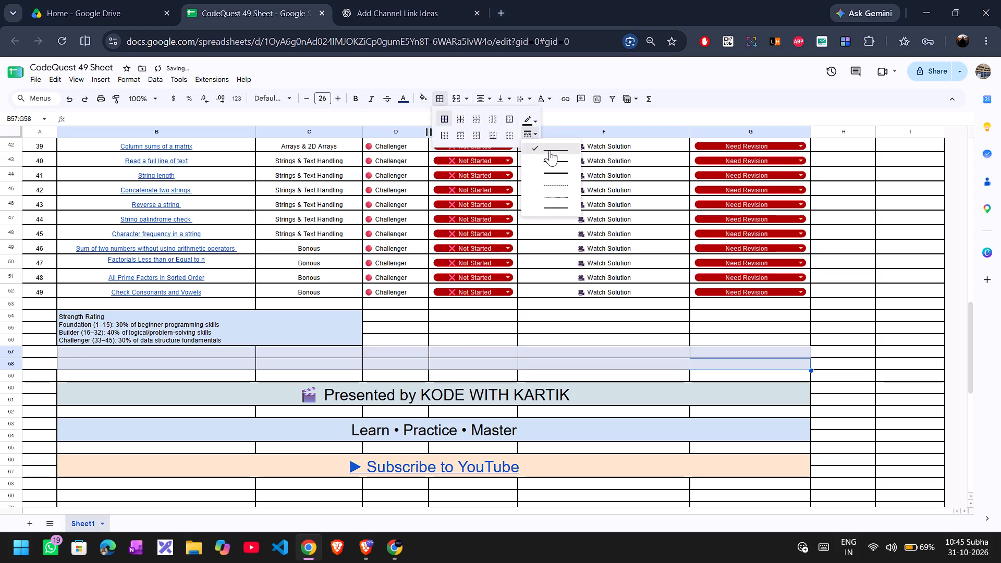
click(552, 163)
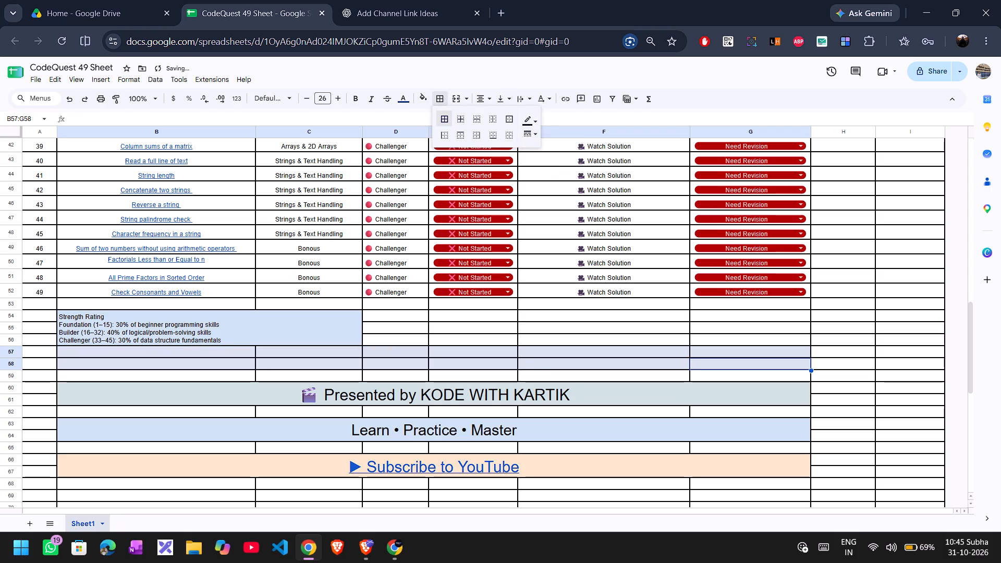
click(529, 360)
click(536, 427)
click(552, 473)
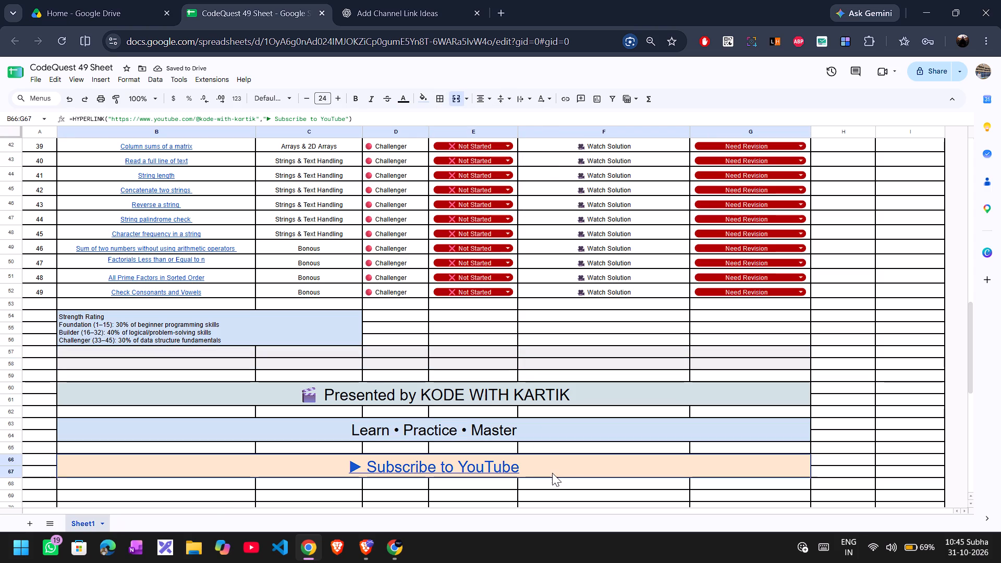
Change the fill of the Strength Rating block B54:C56 to pale yellow.
click(276, 313)
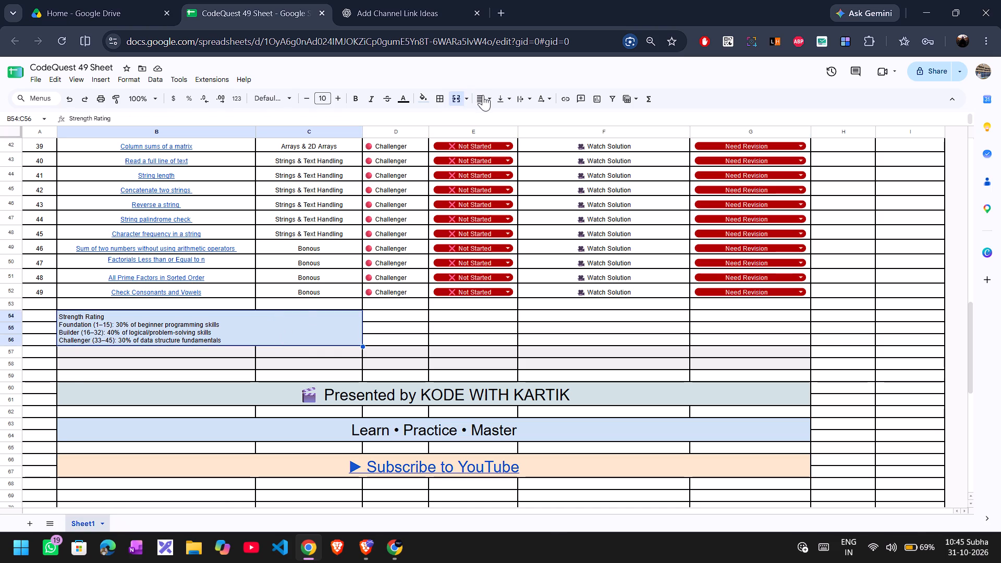
click(428, 101)
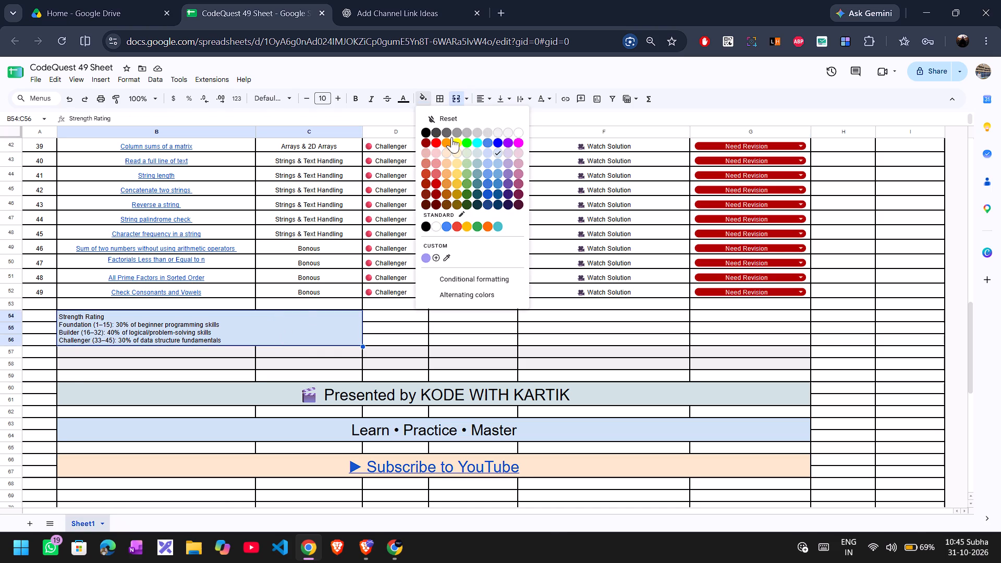
click(457, 155)
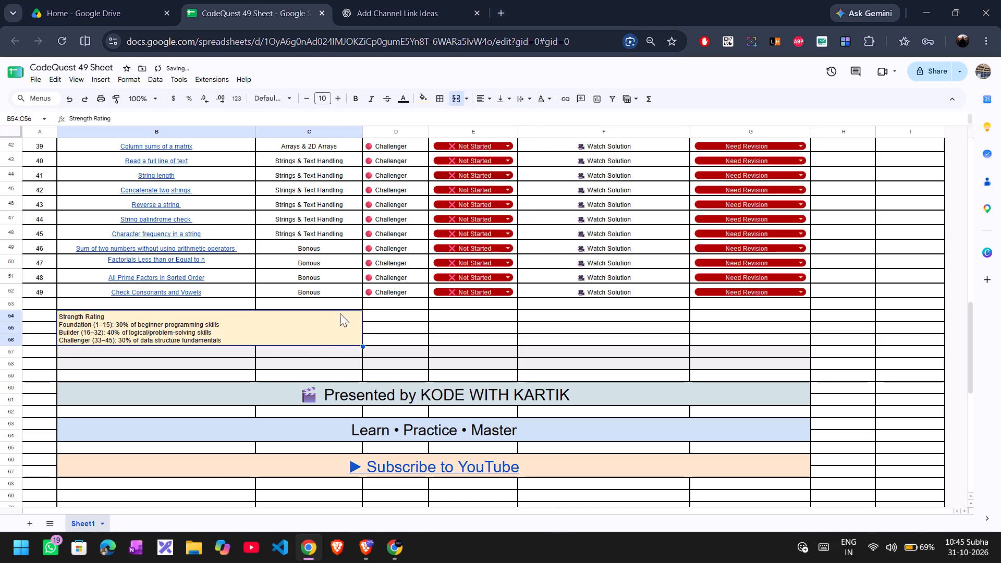
click(387, 364)
click(638, 401)
click(588, 469)
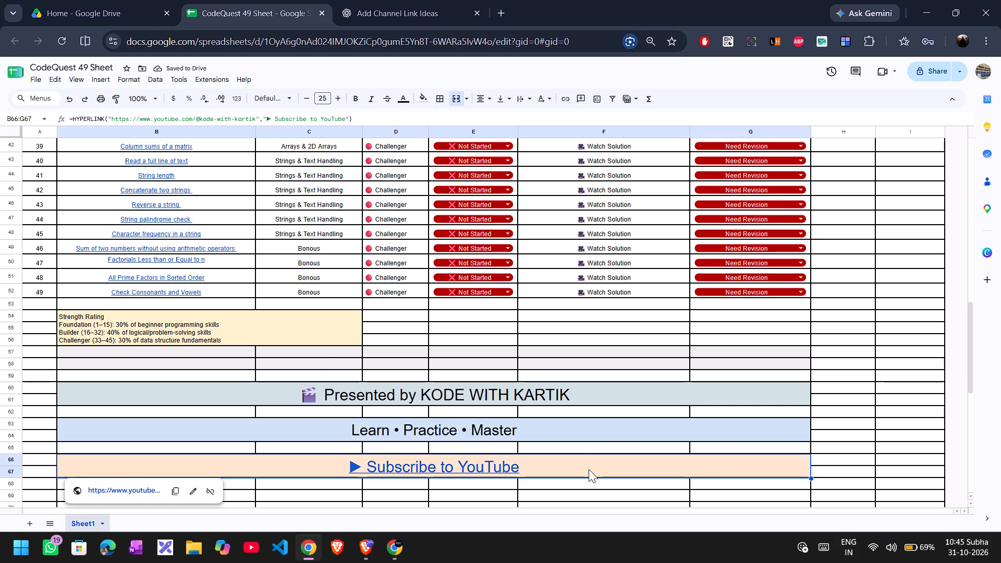
scroll(702, 451, down, 1)
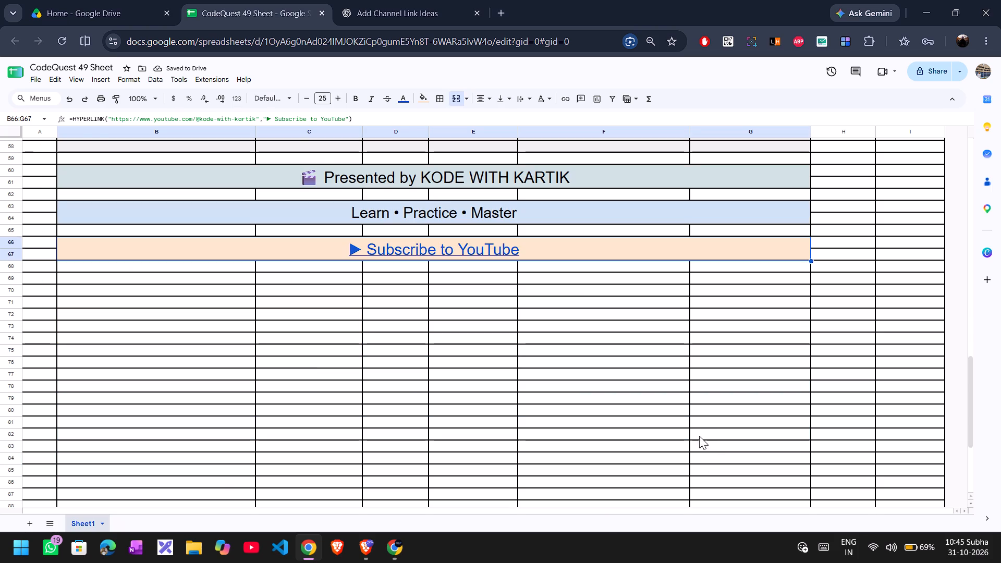
scroll(692, 417, up, 1)
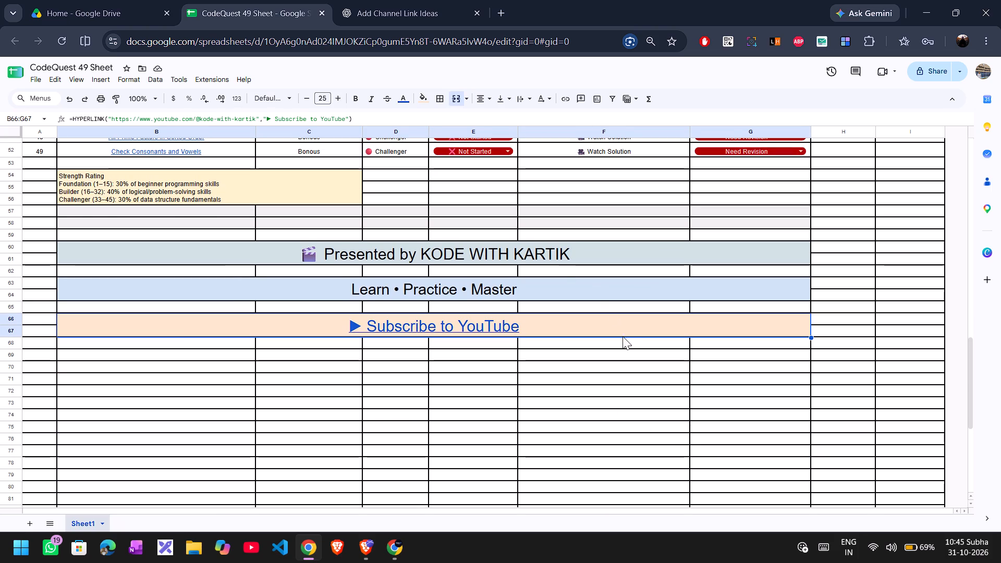
key(Print)
drag(45, 156, 793, 356)
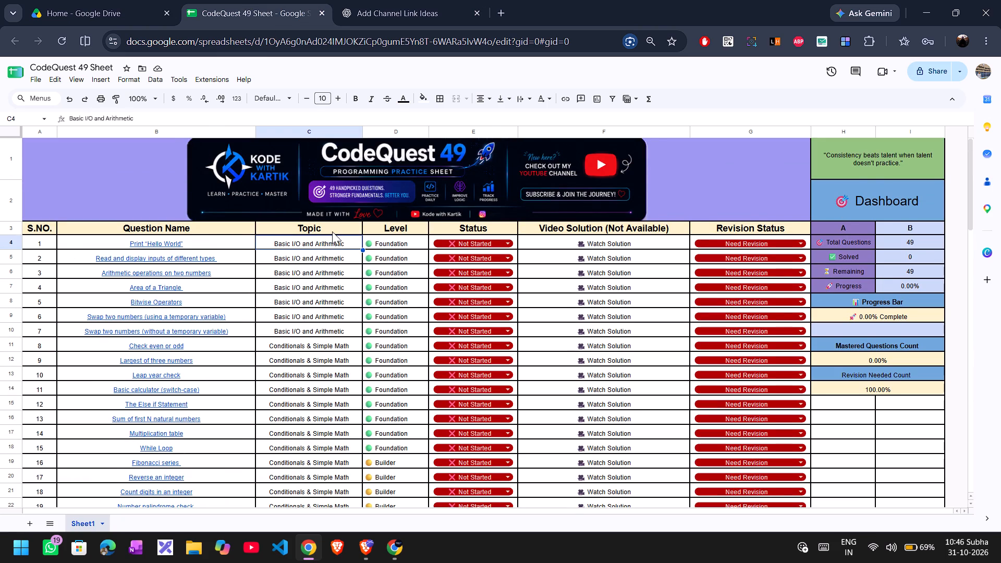
click(333, 230)
click(336, 241)
drag(336, 241, 350, 364)
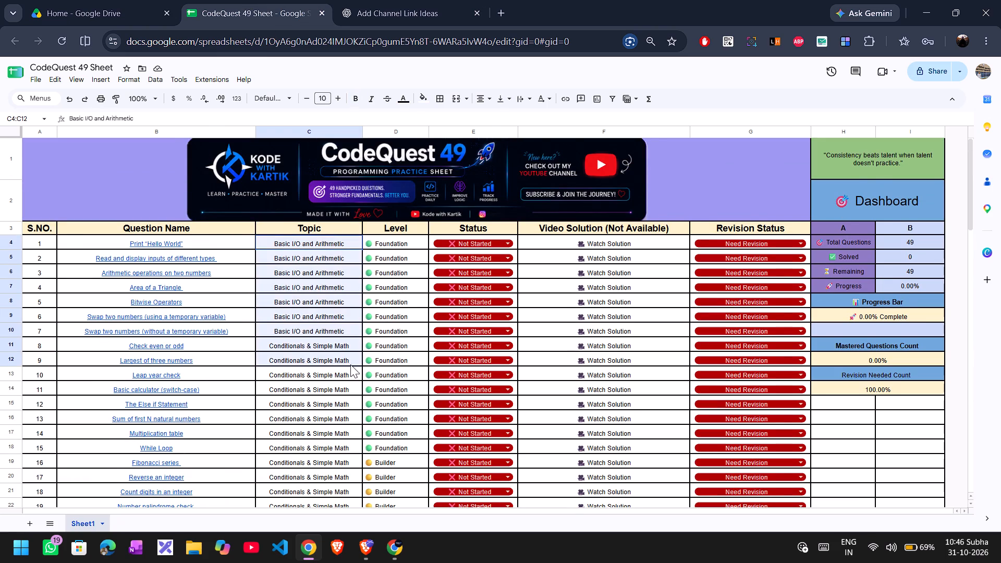
drag(350, 364, 342, 336)
scroll(350, 374, down, 3)
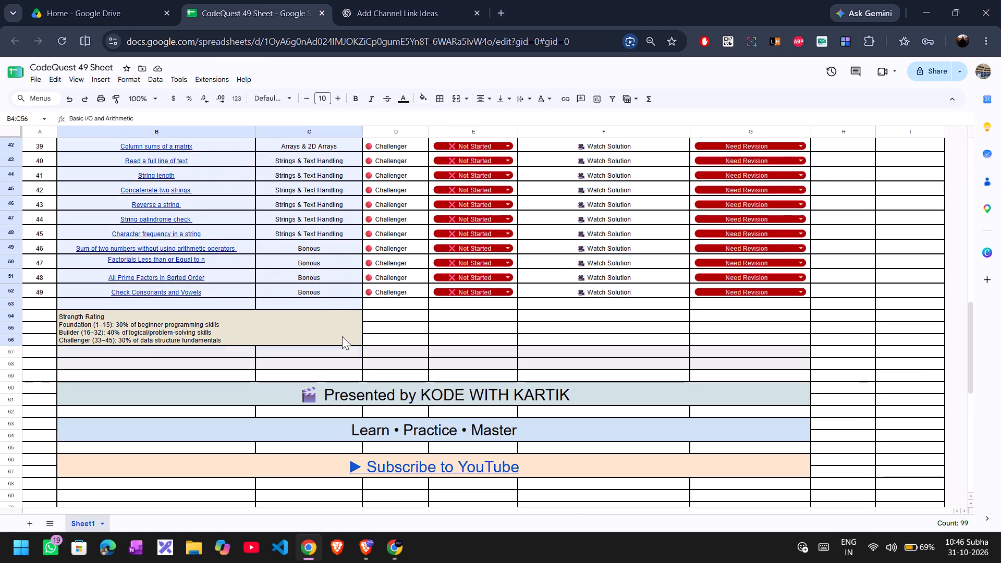
drag(342, 336, 331, 298)
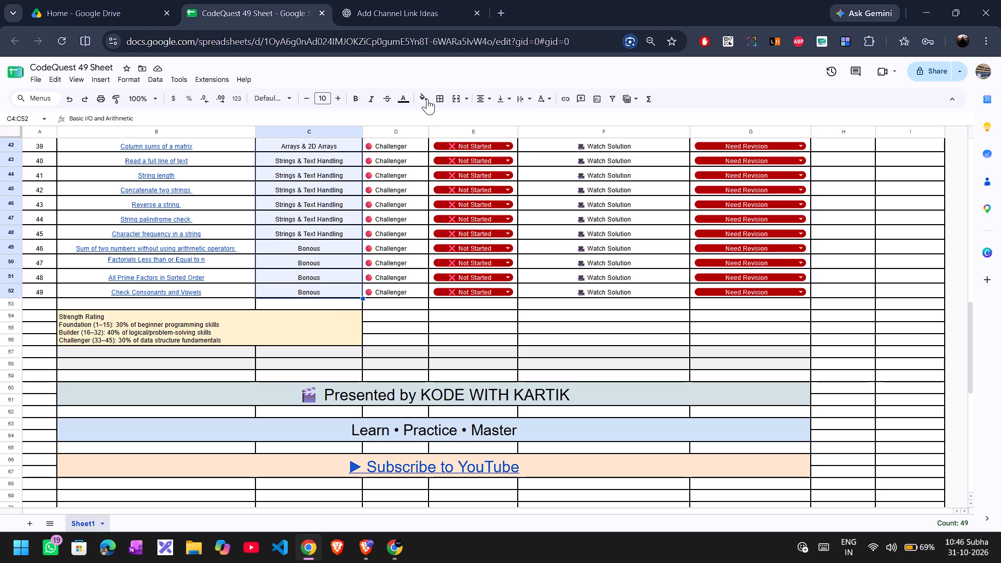
click(427, 99)
click(465, 153)
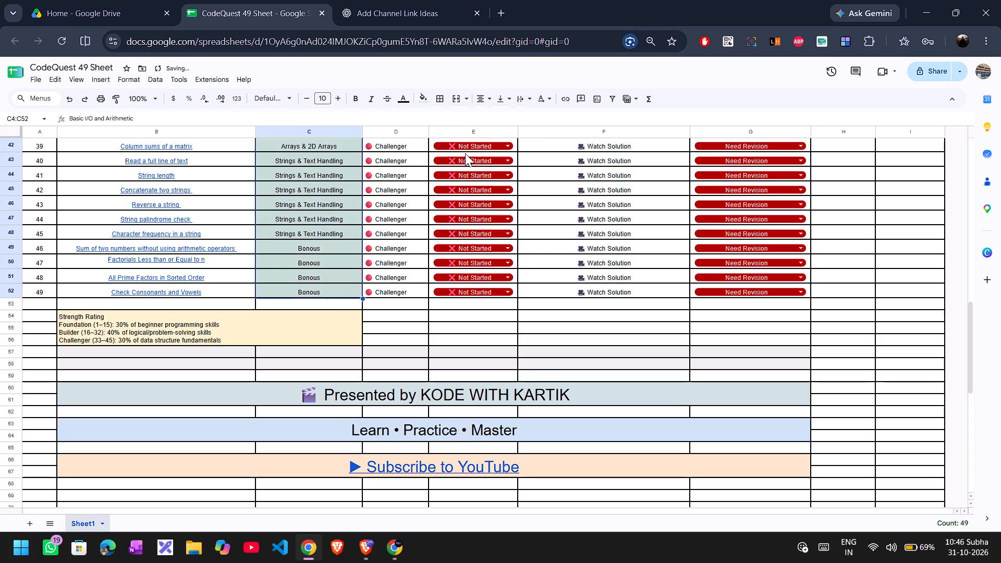
scroll(288, 275, up, 3)
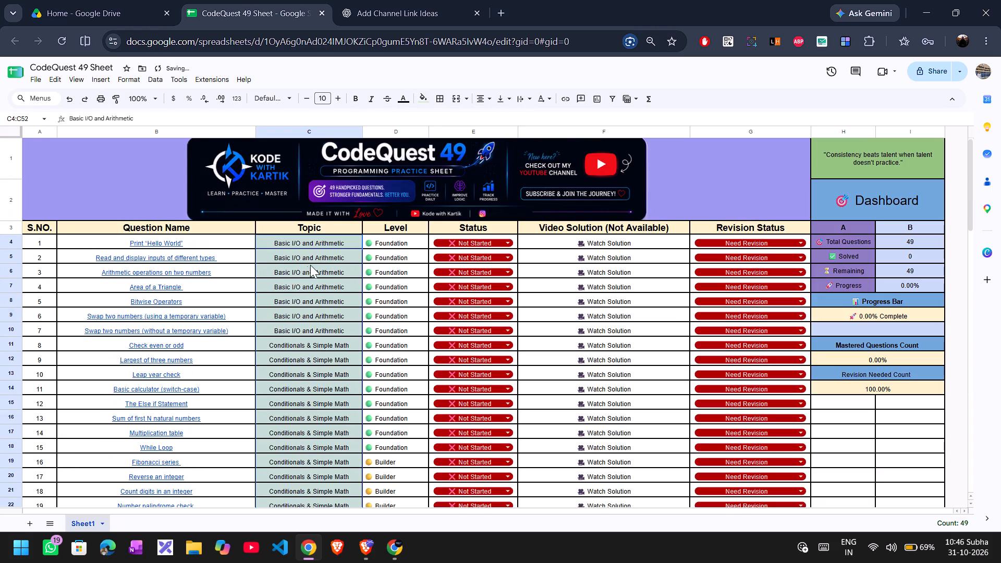
click(311, 264)
Fill the Level cells D4:D52 with light gray.
click(418, 238)
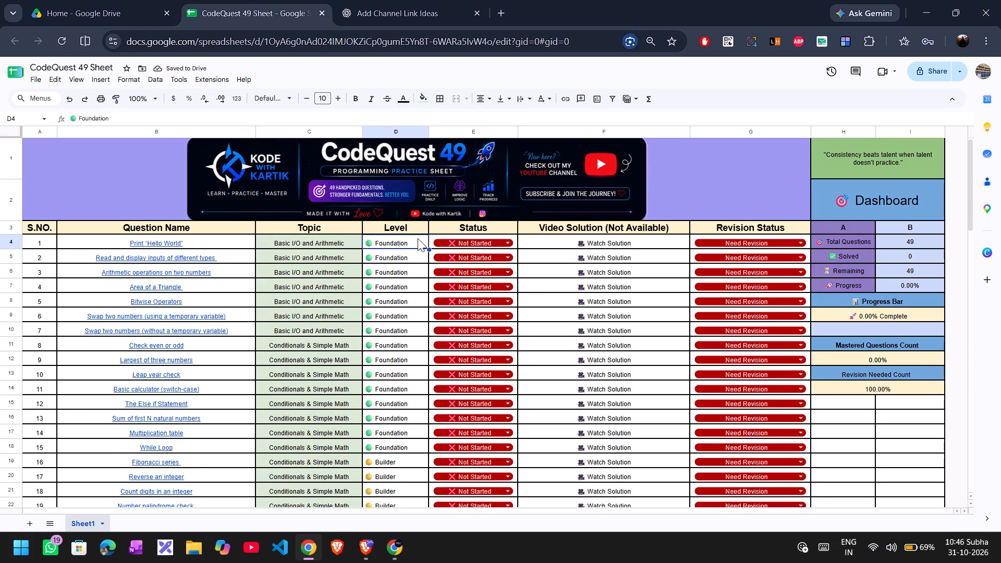
drag(416, 239, 408, 393)
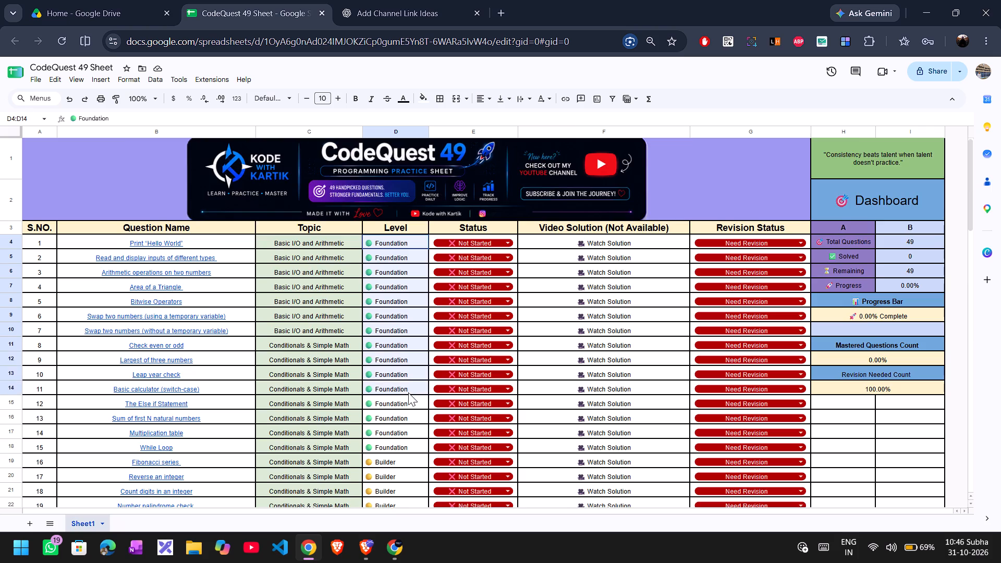
drag(408, 393, 411, 292)
scroll(408, 393, down, 3)
click(421, 104)
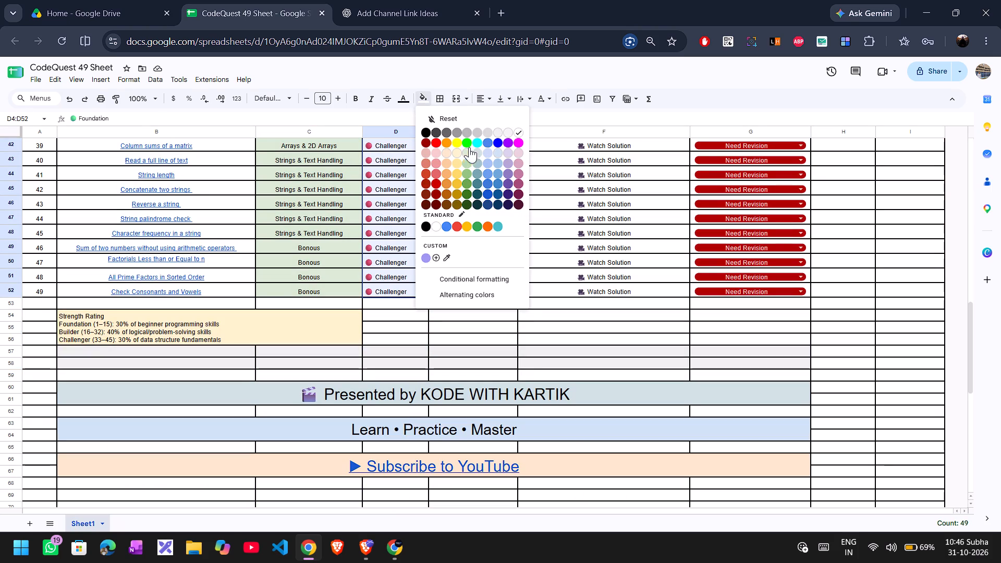
click(497, 132)
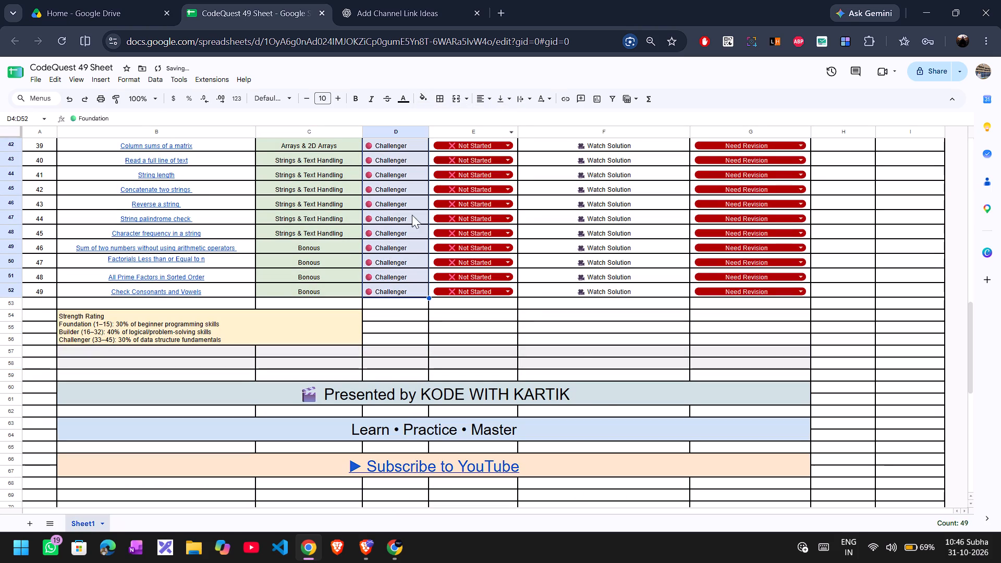
click(348, 240)
Select the question name cells B4:B52 and fill them with light blue.
scroll(370, 258, up, 5)
click(189, 238)
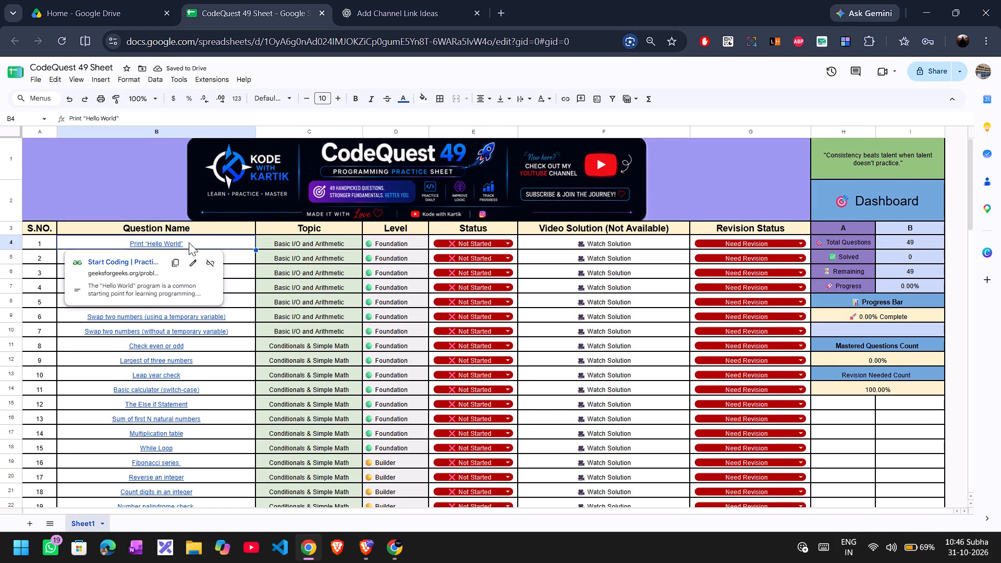
drag(203, 238, 248, 445)
scroll(239, 444, down, 3)
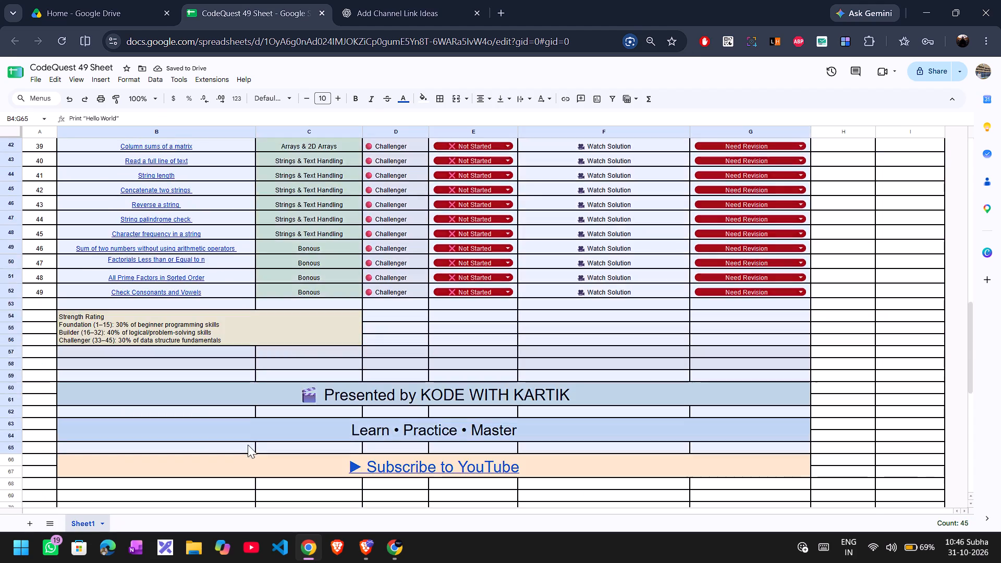
scroll(248, 445, down, 1)
drag(248, 445, 222, 275)
scroll(219, 192, up, 2)
scroll(225, 199, down, 1)
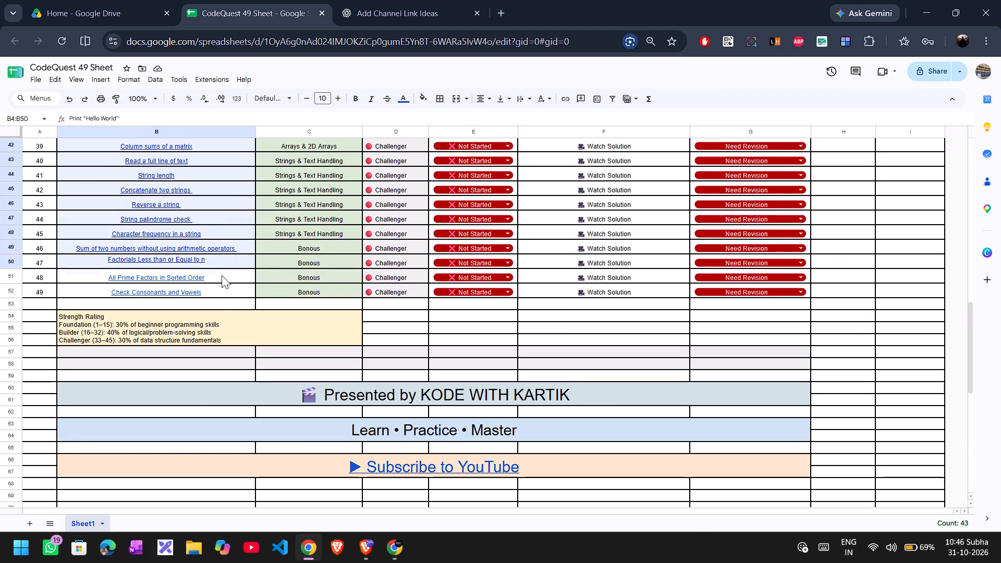
drag(222, 275, 224, 286)
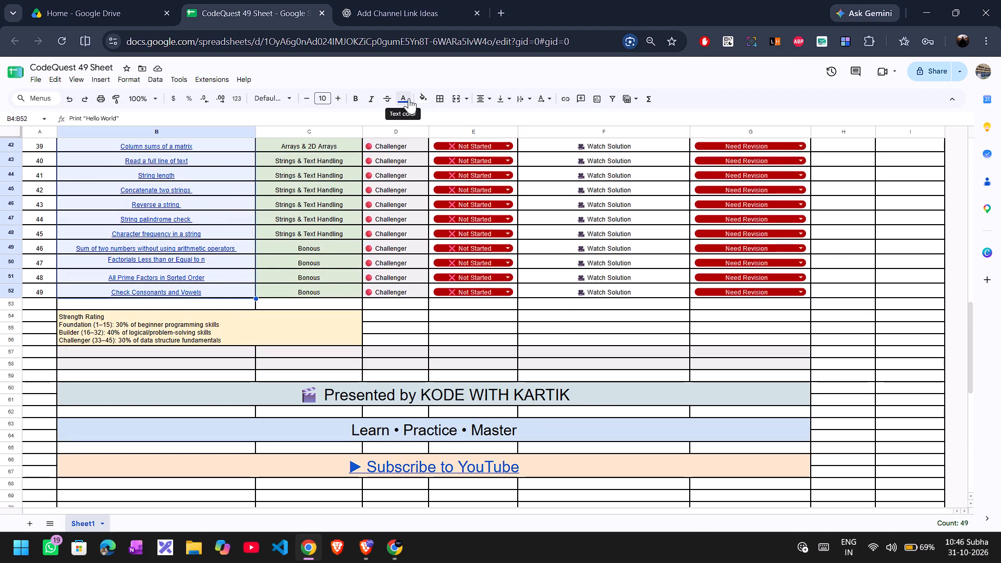
click(426, 98)
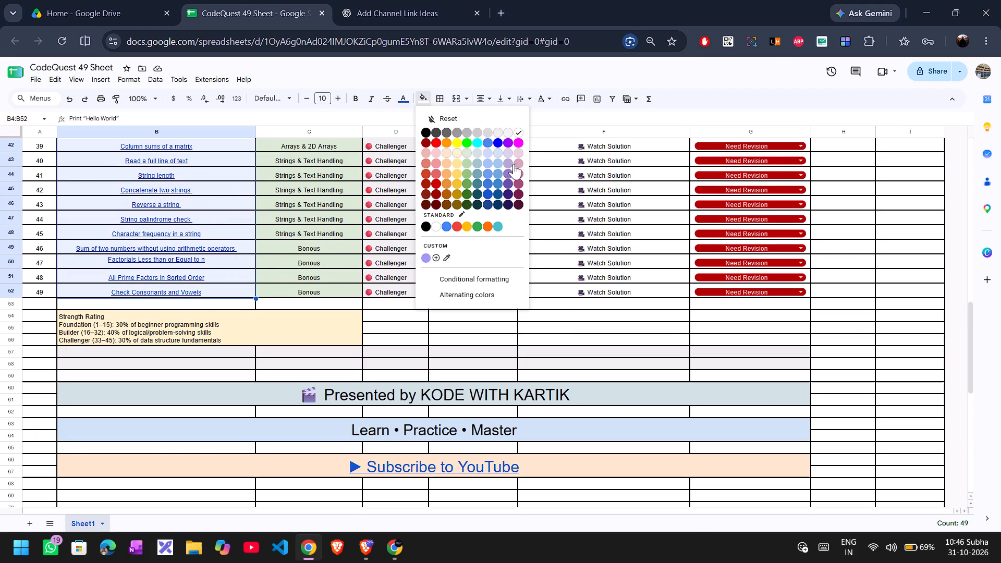
click(496, 160)
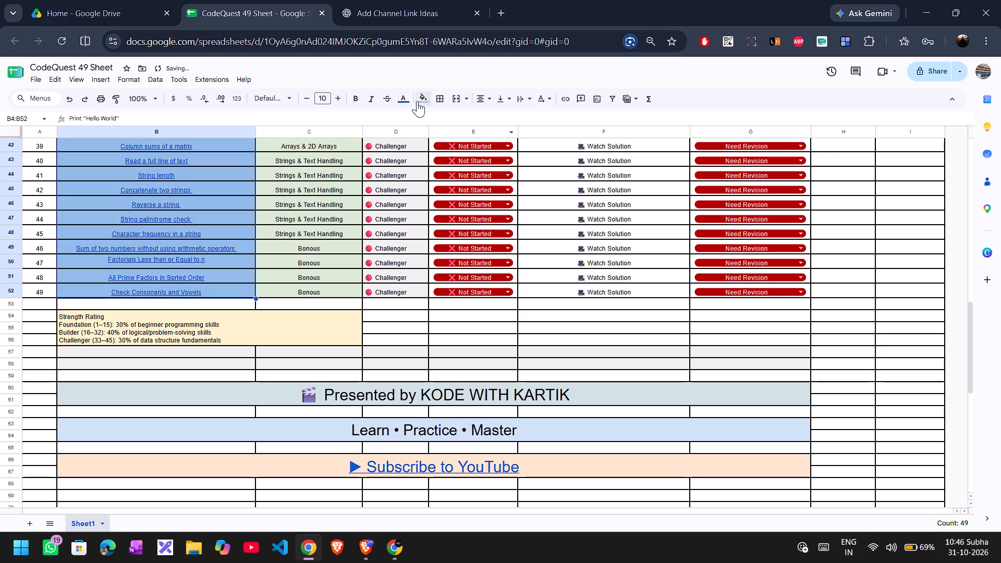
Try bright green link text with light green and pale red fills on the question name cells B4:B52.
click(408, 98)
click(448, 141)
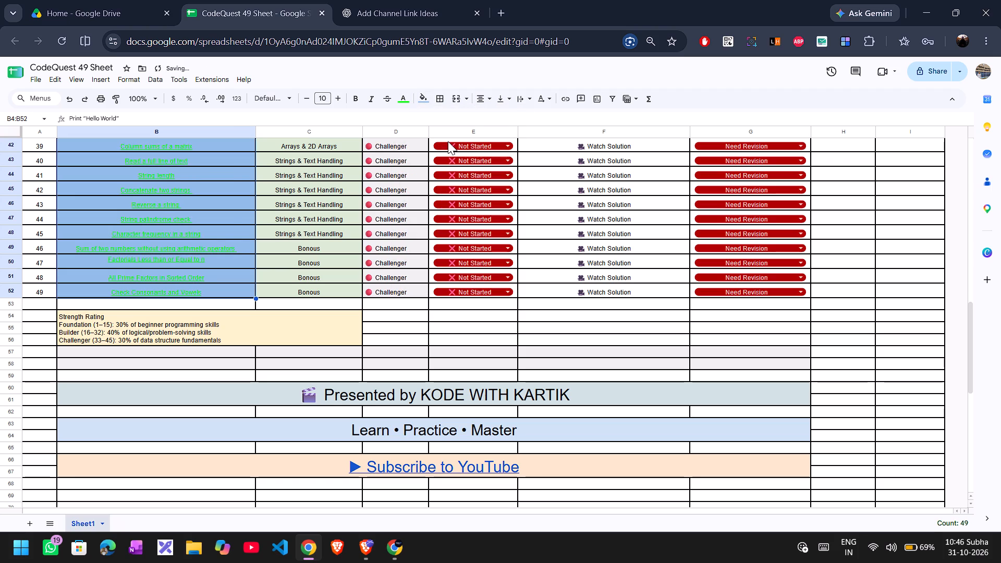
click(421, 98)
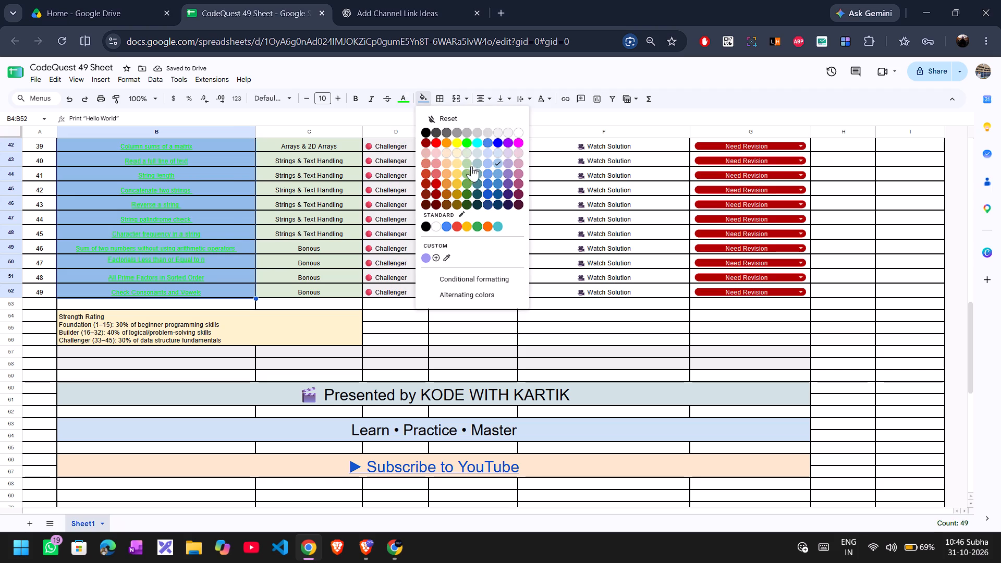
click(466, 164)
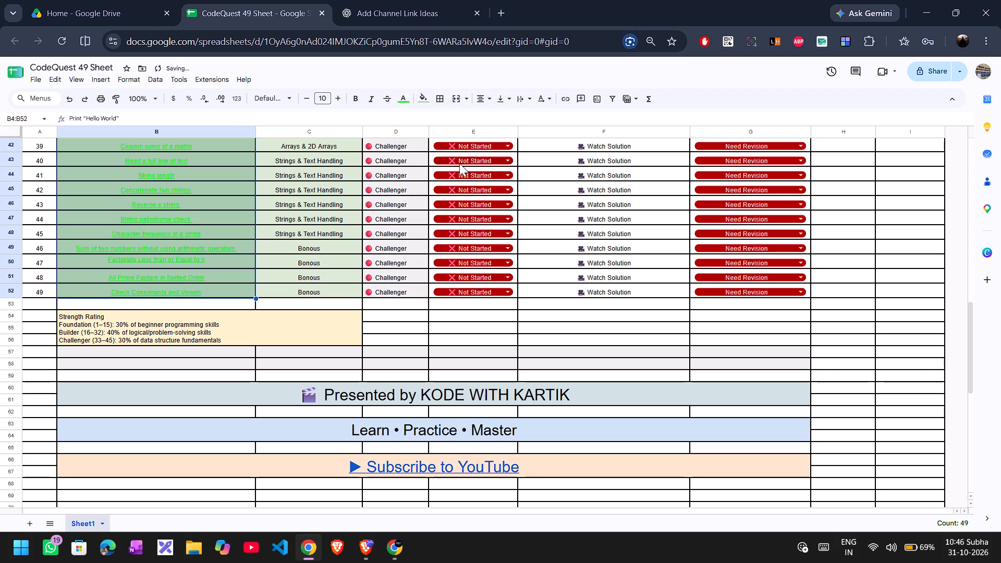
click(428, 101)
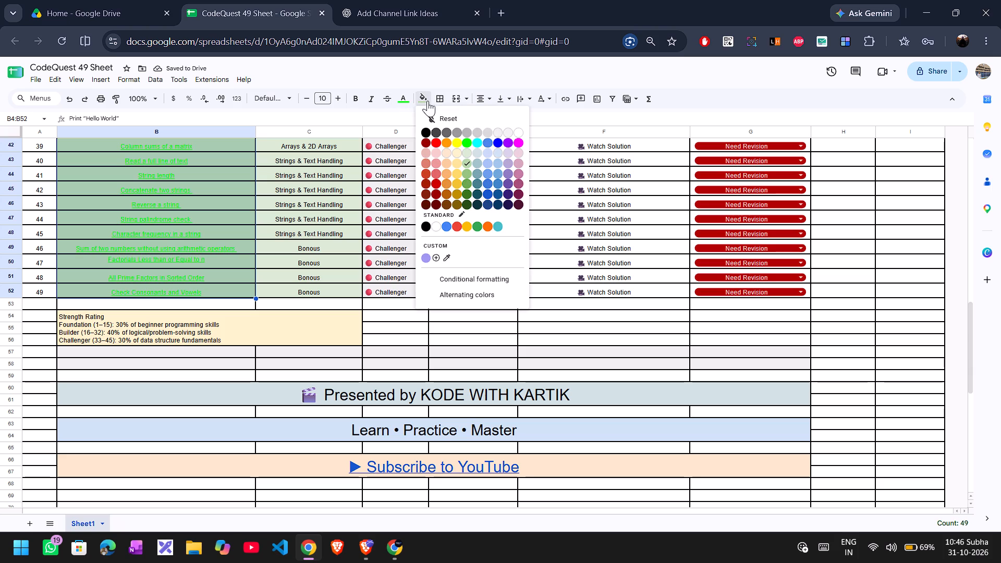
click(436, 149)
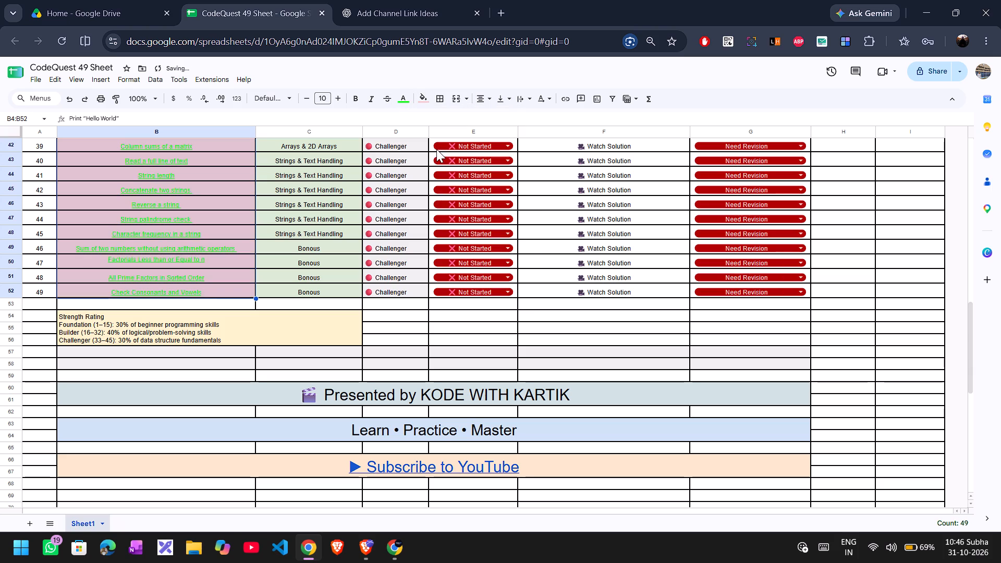
Fill the question name cells B4:B52 with light yellow and set their link text to dark blue.
click(420, 100)
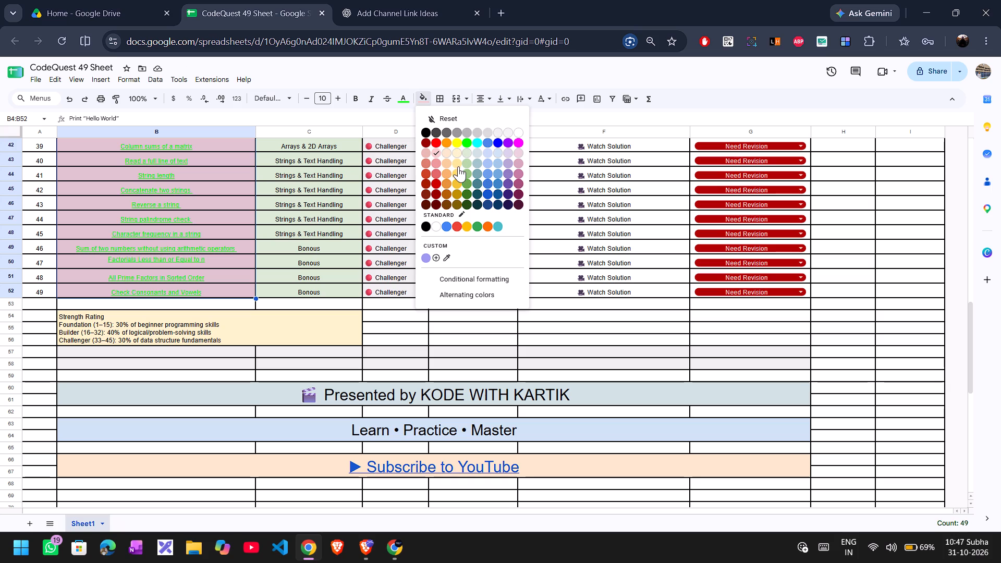
click(458, 163)
click(404, 103)
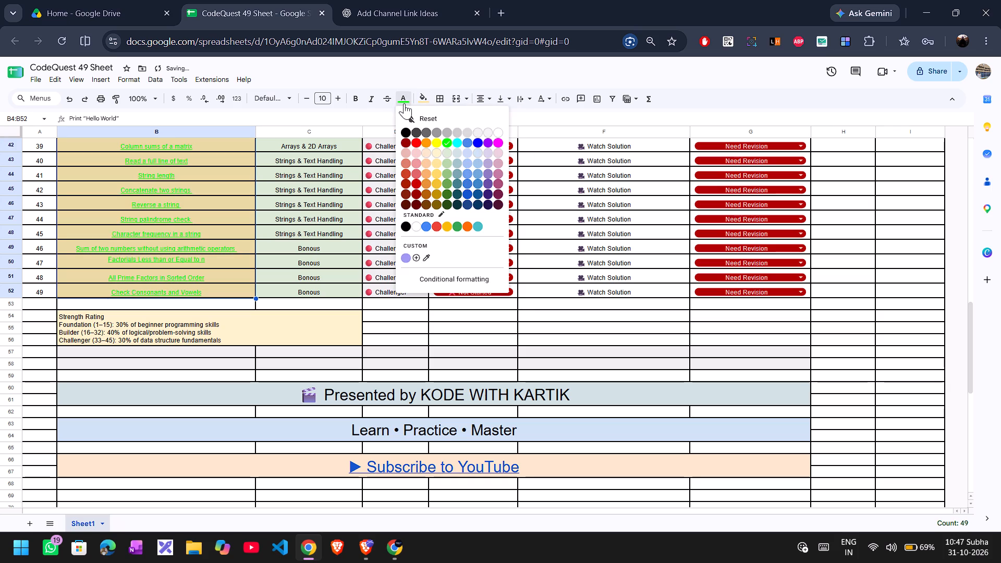
click(468, 194)
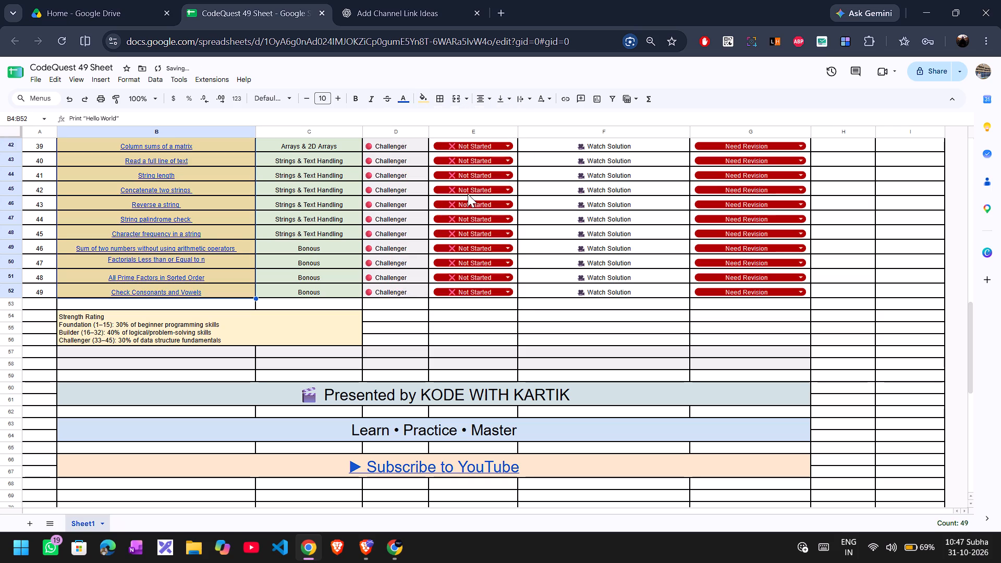
scroll(353, 232, up, 3)
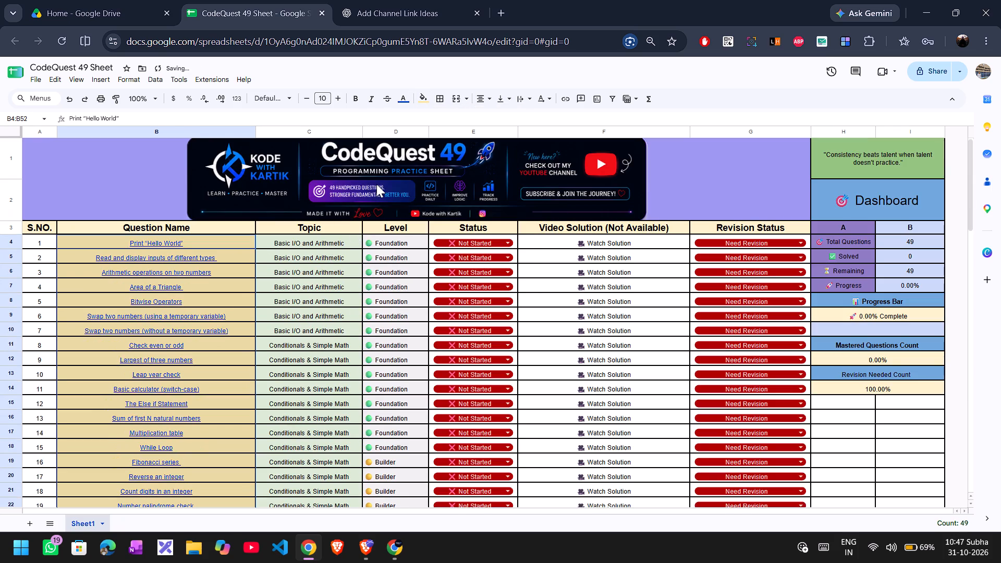
click(312, 279)
click(227, 241)
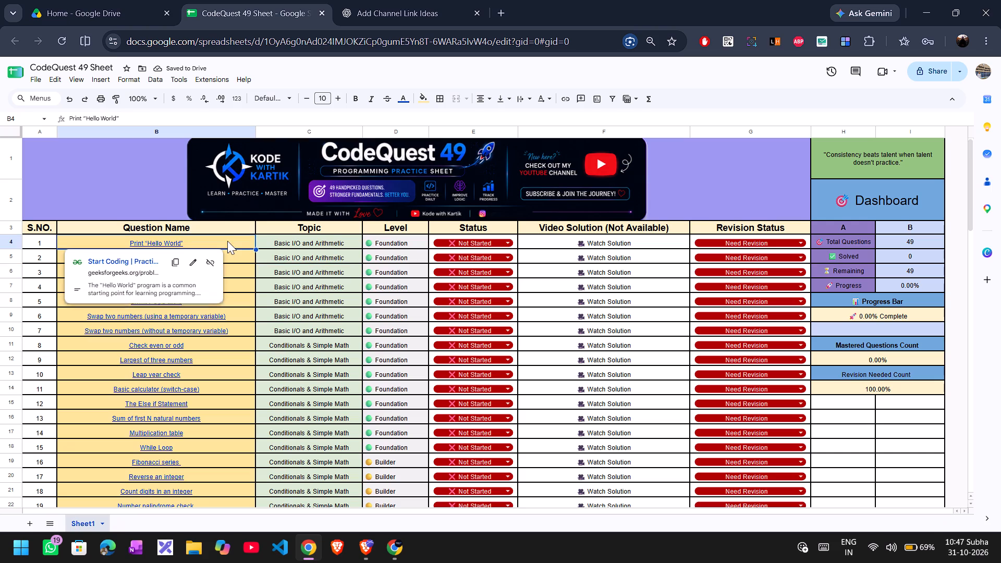
click(271, 286)
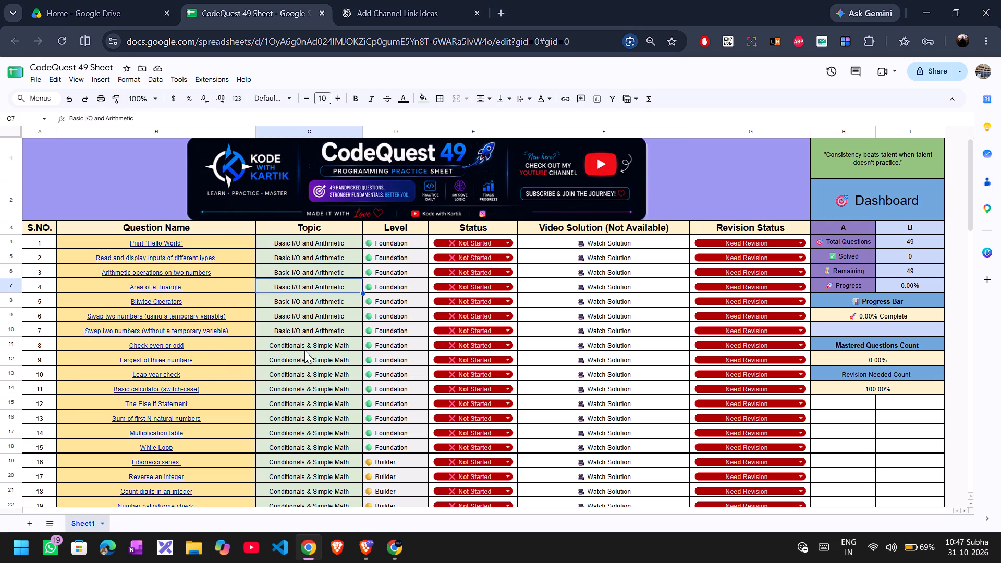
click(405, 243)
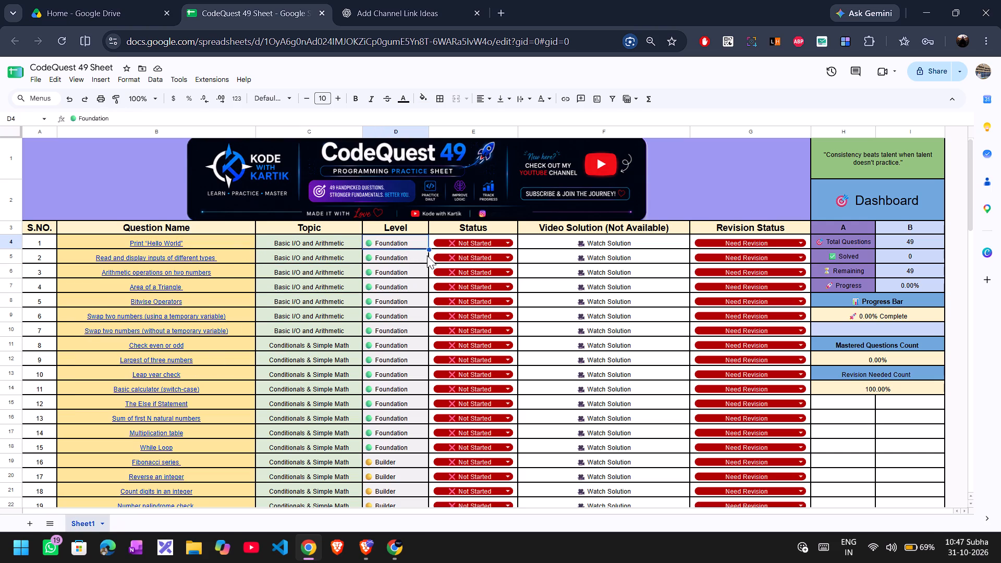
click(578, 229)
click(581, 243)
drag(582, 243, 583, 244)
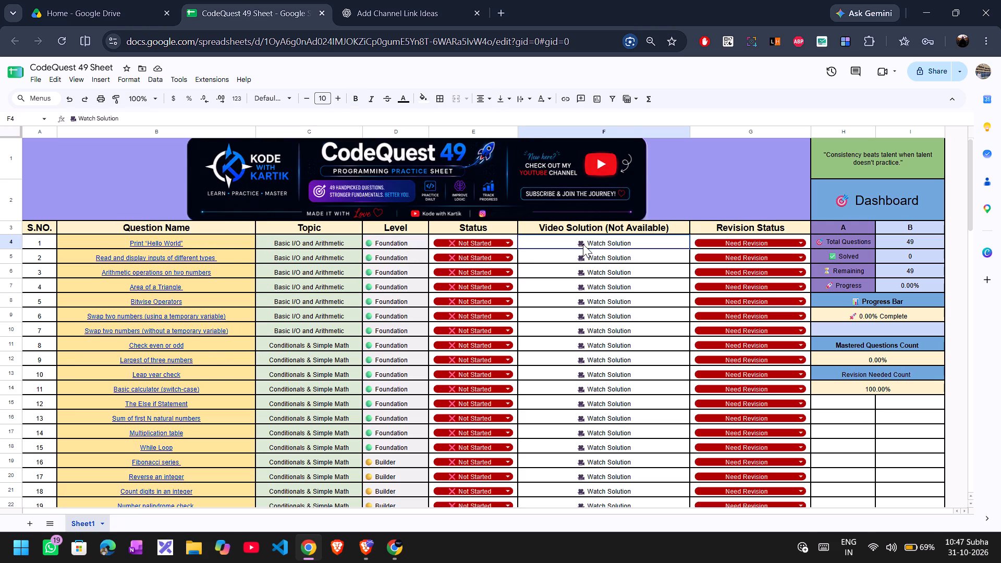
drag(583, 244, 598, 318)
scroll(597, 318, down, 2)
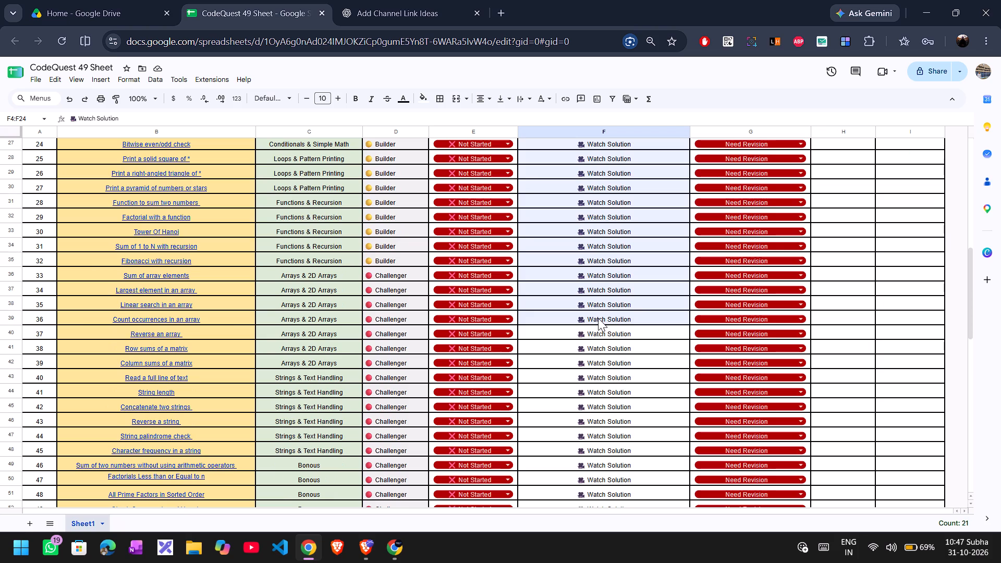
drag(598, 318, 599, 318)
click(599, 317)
Fill the Level cells D4:D52 with light purple.
scroll(599, 330, up, 3)
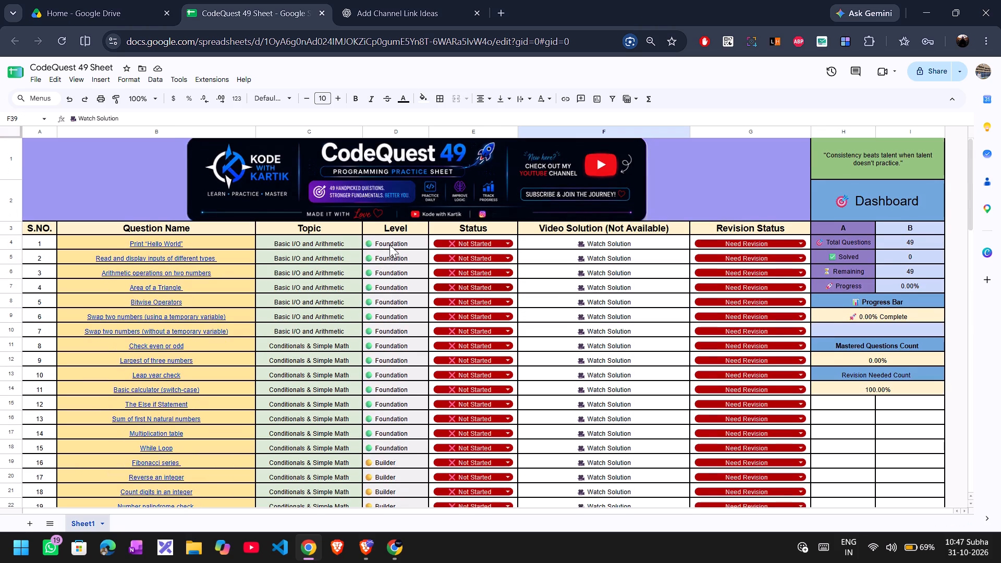
drag(401, 242, 399, 304)
scroll(410, 341, down, 3)
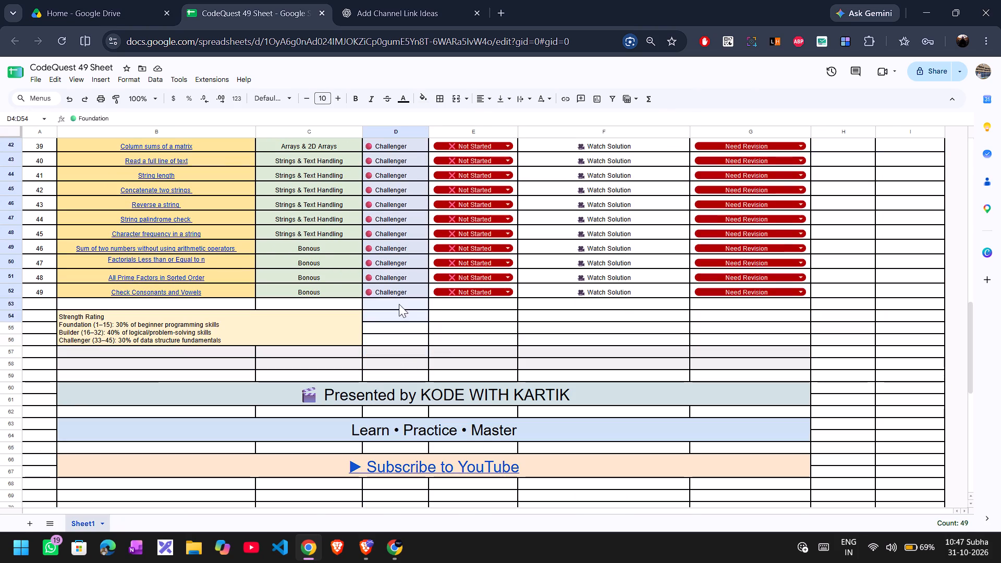
drag(399, 304, 398, 295)
click(418, 101)
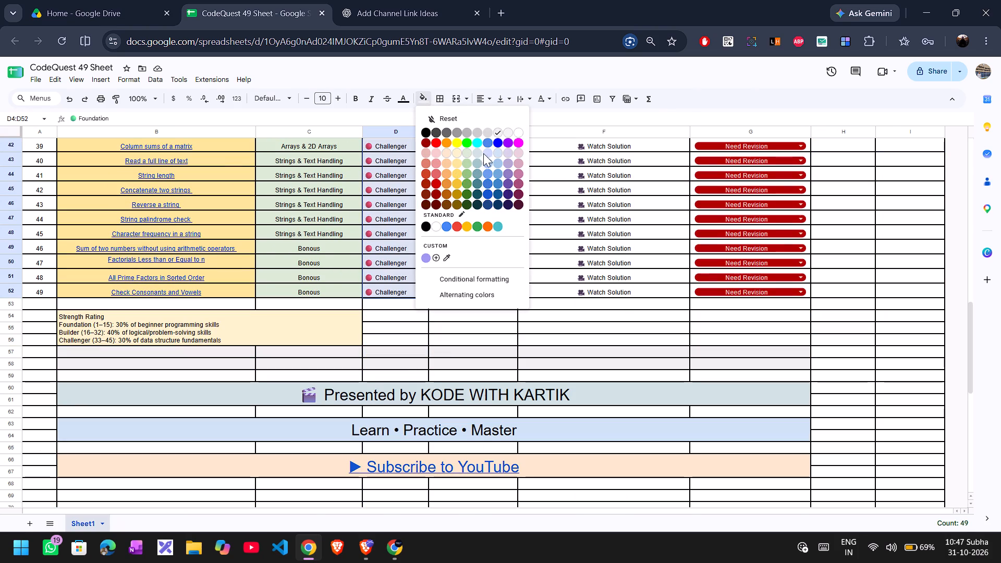
click(511, 152)
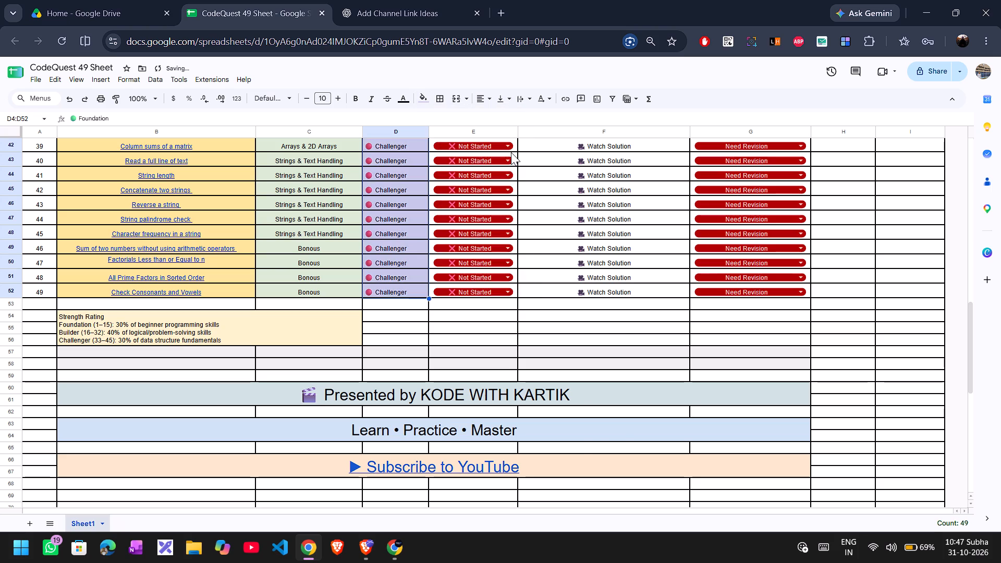
scroll(507, 228, up, 5)
click(549, 250)
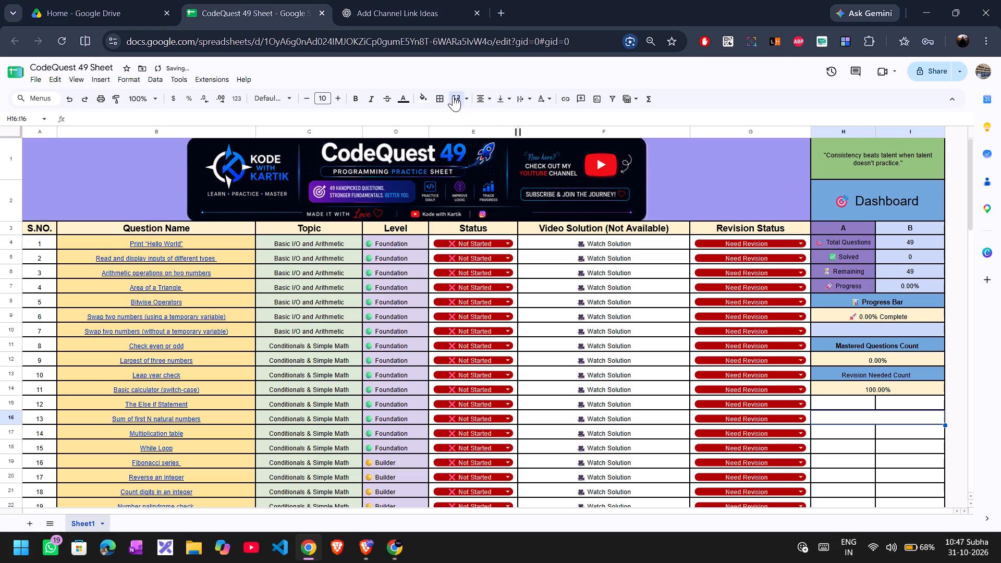
click(428, 100)
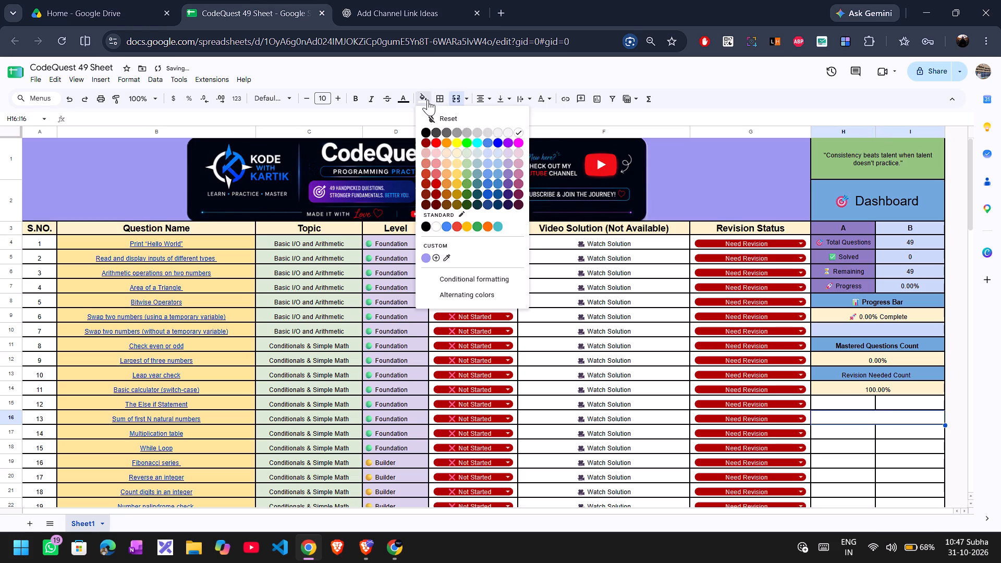
click(460, 174)
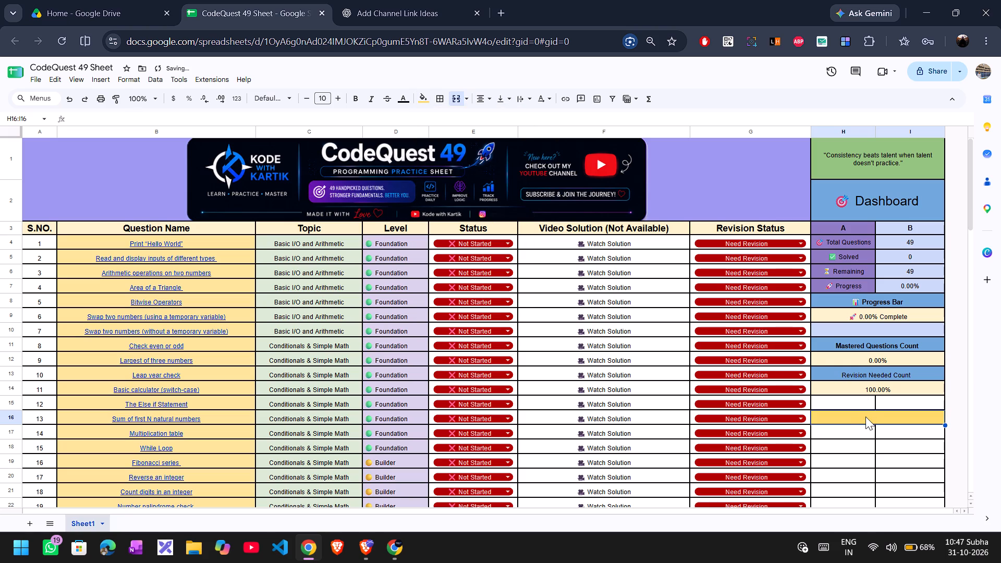
Paste "Created by Kode with Kartik" into the merged cell H16:I16 and format it as size 12 blue text.
double_click(865, 417)
key(ctrl+v)
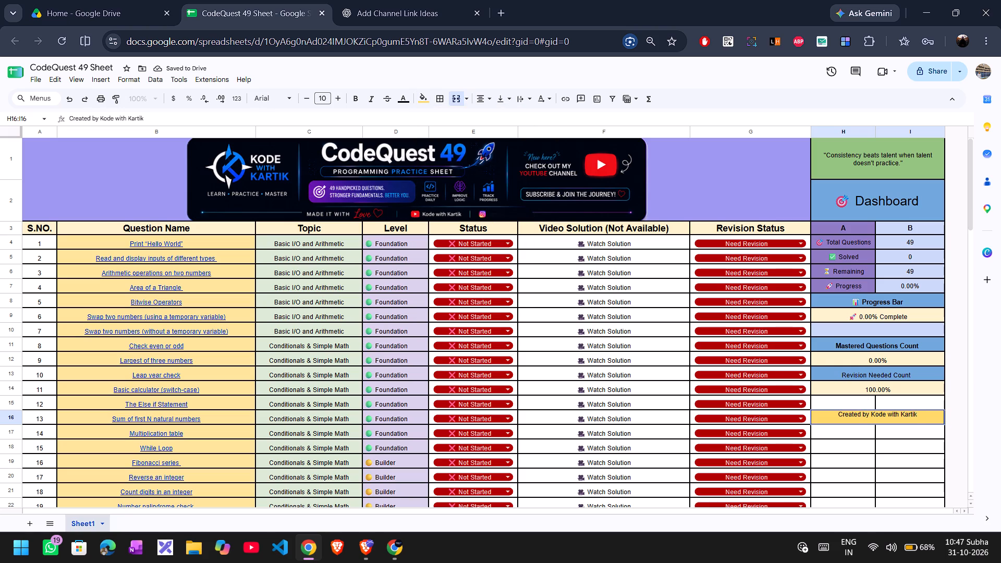
drag(925, 413, 833, 415)
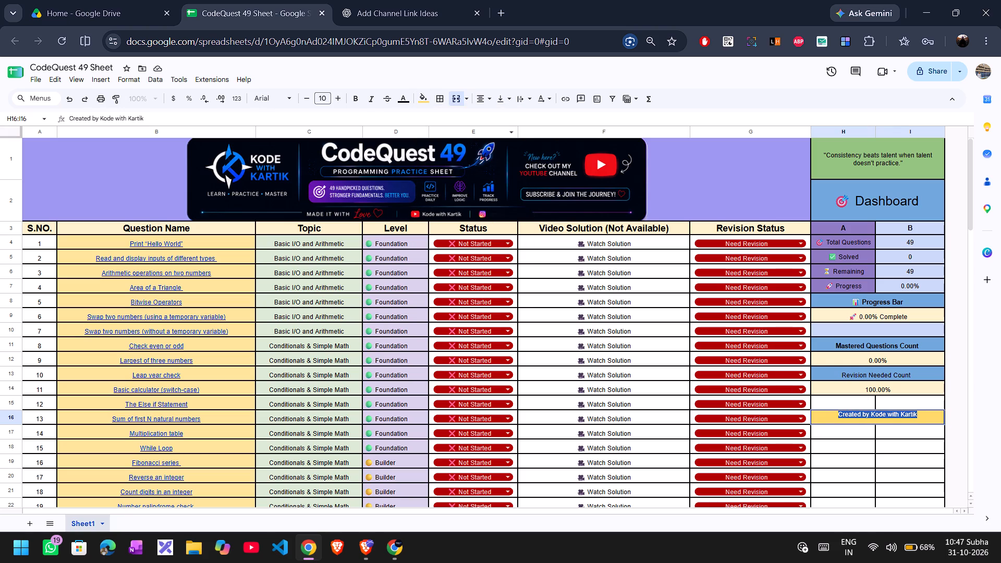
click(335, 98)
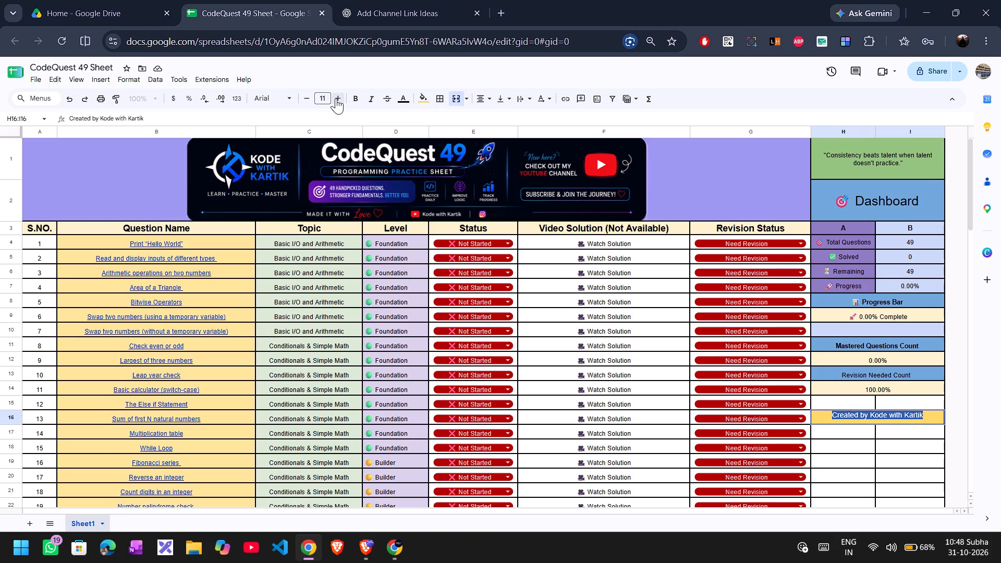
click(336, 98)
click(404, 98)
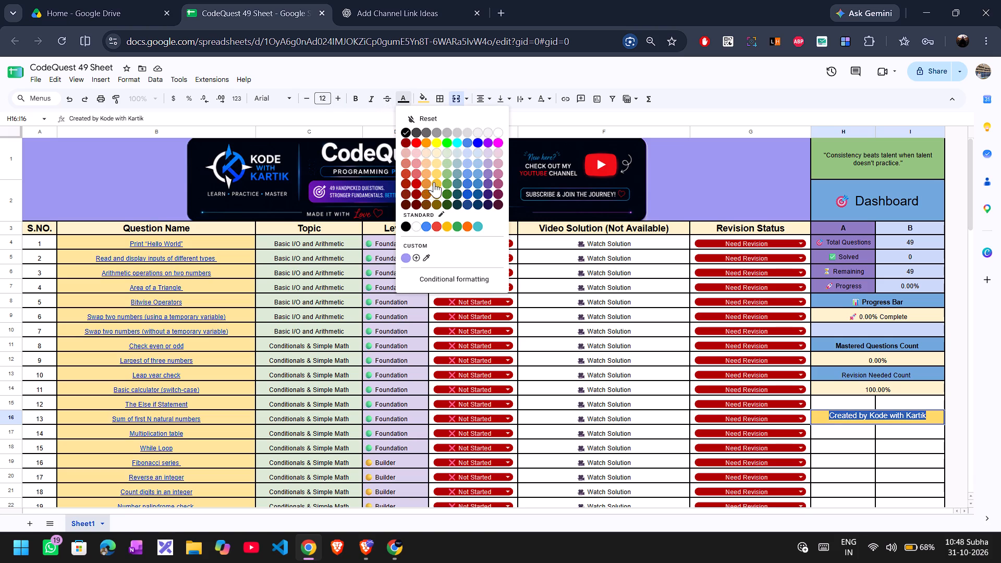
click(426, 225)
click(884, 447)
click(896, 417)
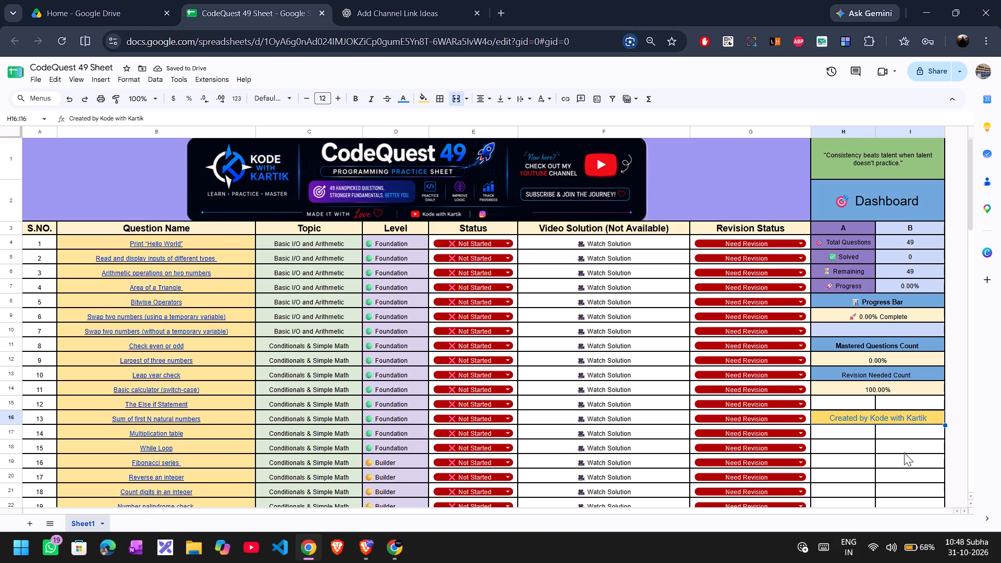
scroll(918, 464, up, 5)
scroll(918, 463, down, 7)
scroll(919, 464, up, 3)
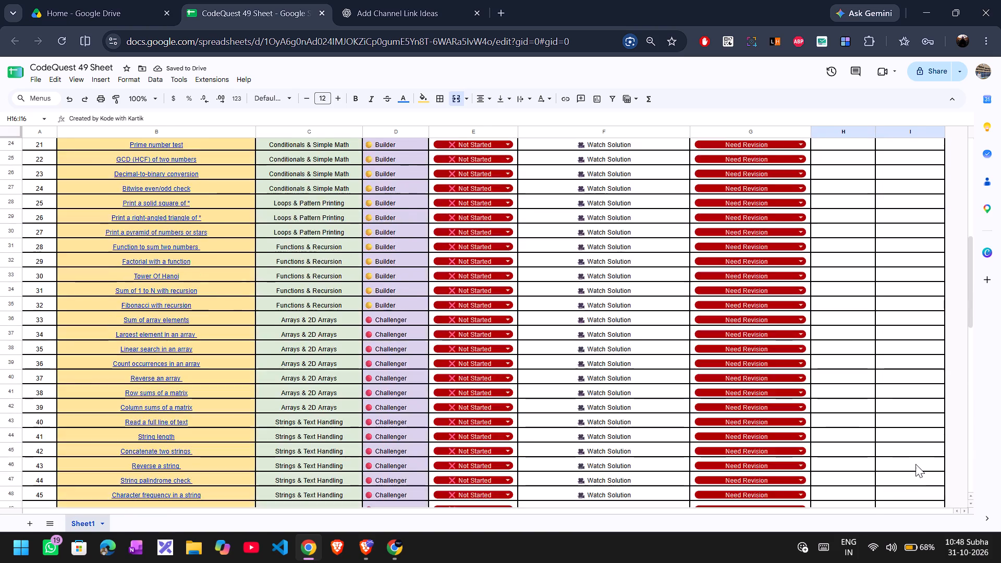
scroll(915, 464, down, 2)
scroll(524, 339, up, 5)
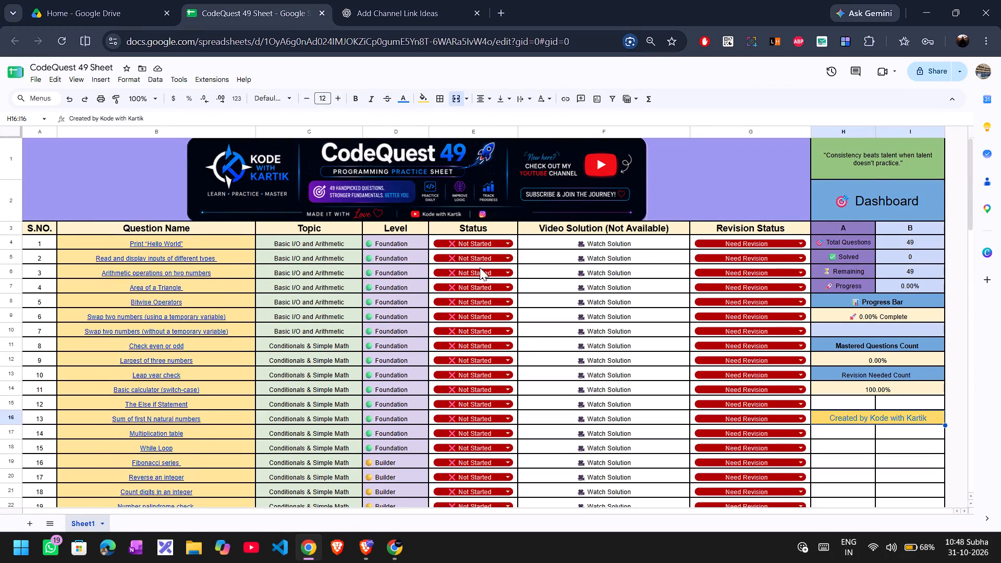
Test the "Subscribe to YouTube" link below the question table and close the channel page it opens.
scroll(480, 267, down, 3)
scroll(455, 324, down, 1)
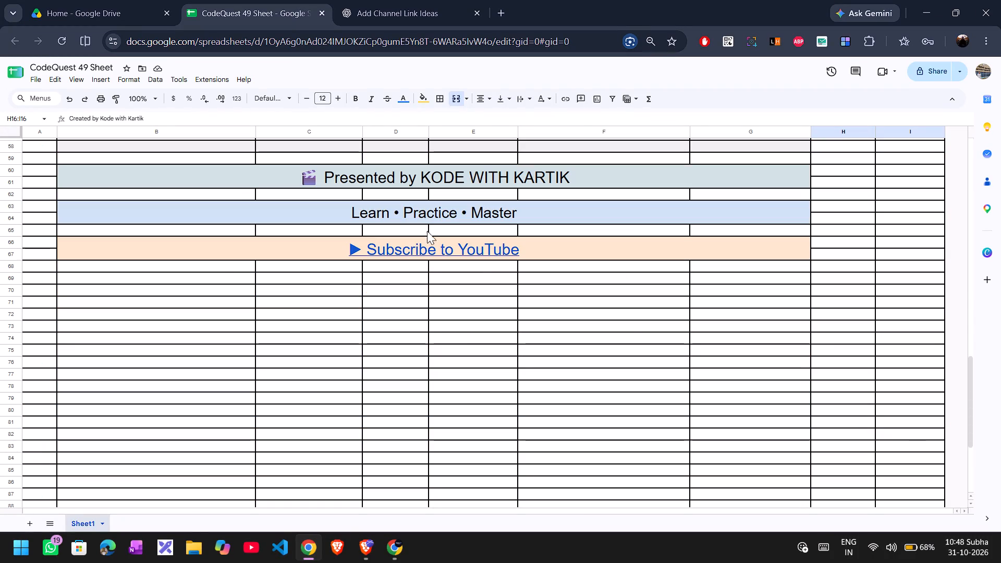
click(432, 247)
click(100, 272)
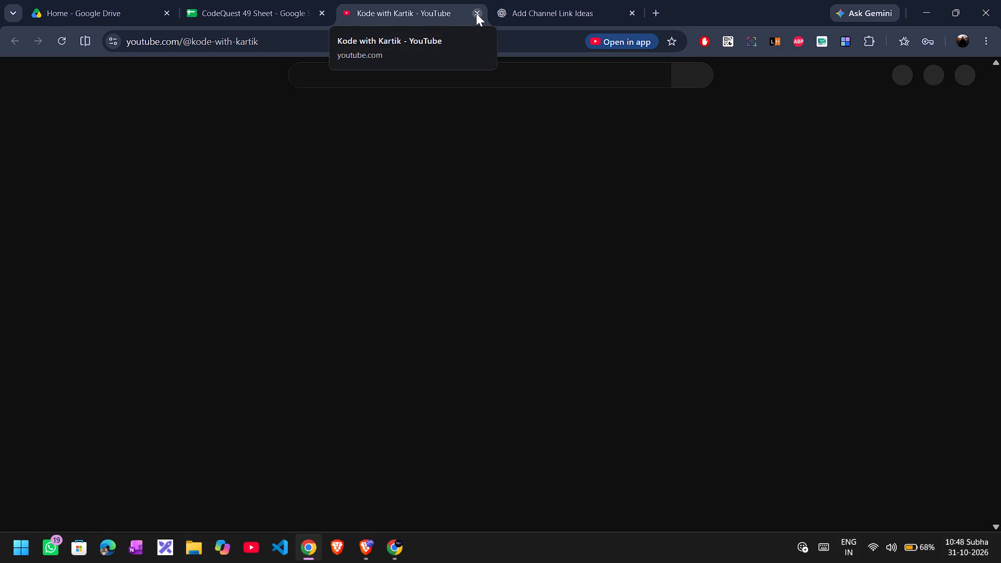
click(476, 13)
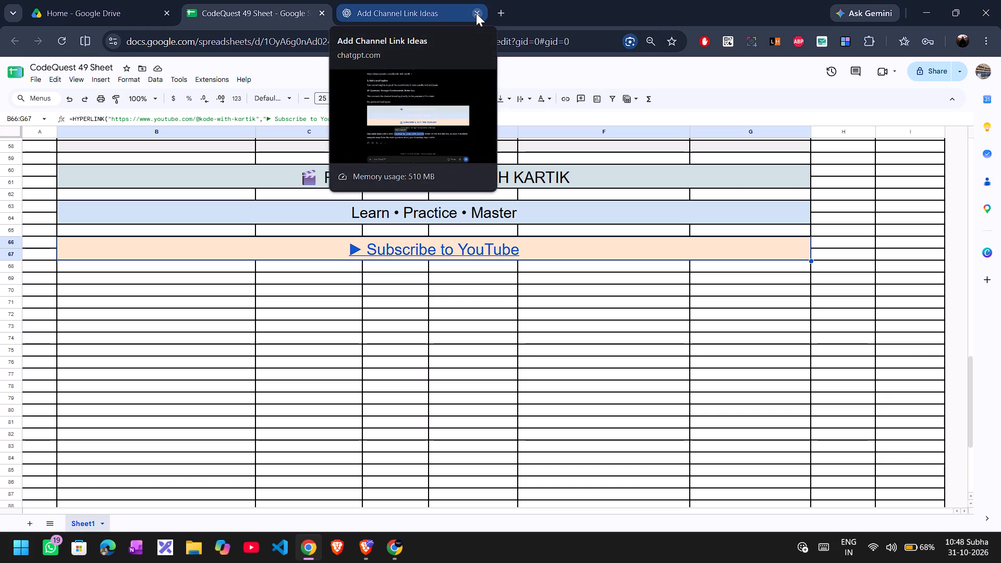
Close the ChatGPT conversation.
click(476, 13)
Share the CodeQuest 49 Sheet by setting general access to Anyone with the link, with the Viewer role.
scroll(592, 300, up, 10)
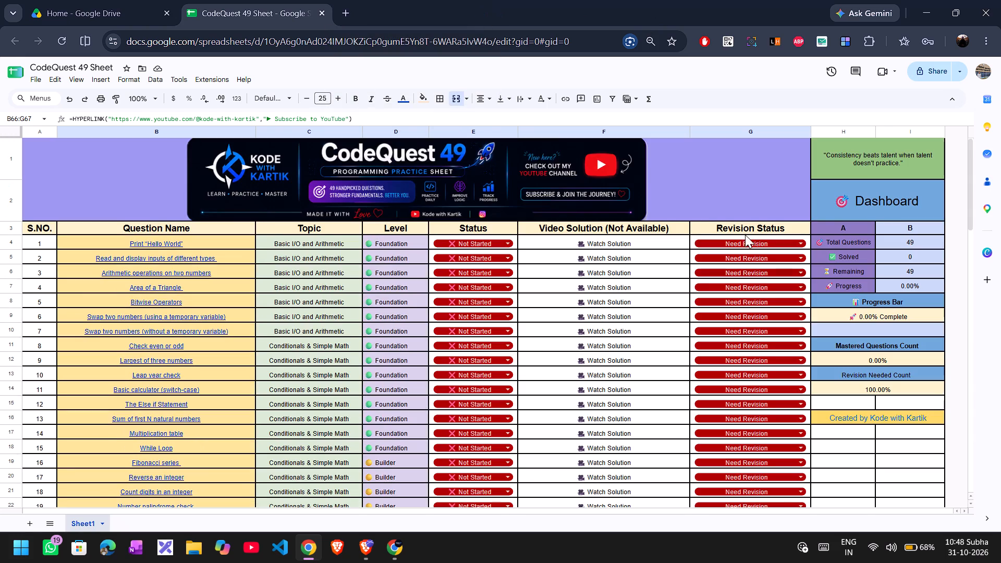
click(965, 65)
click(926, 67)
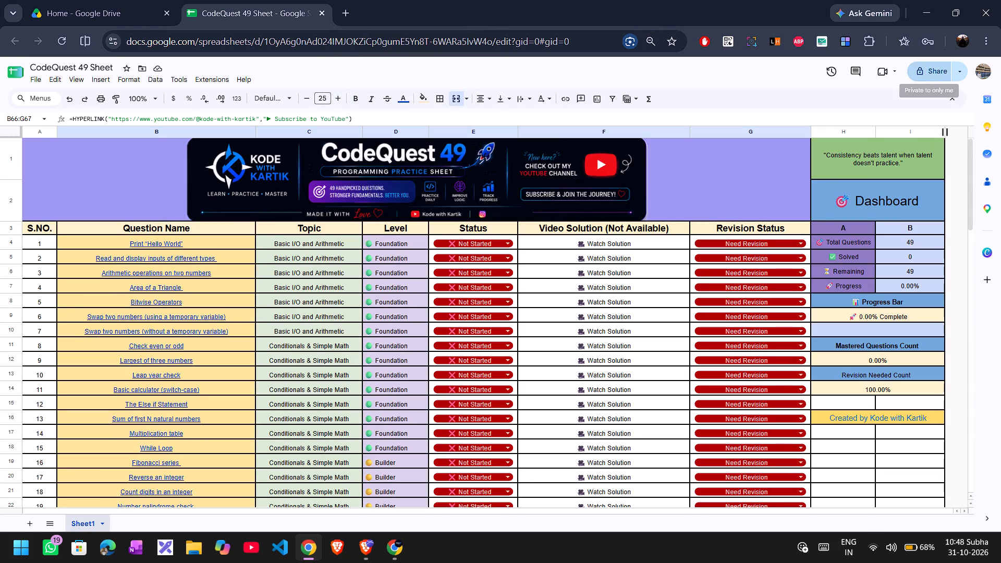
click(931, 67)
click(934, 72)
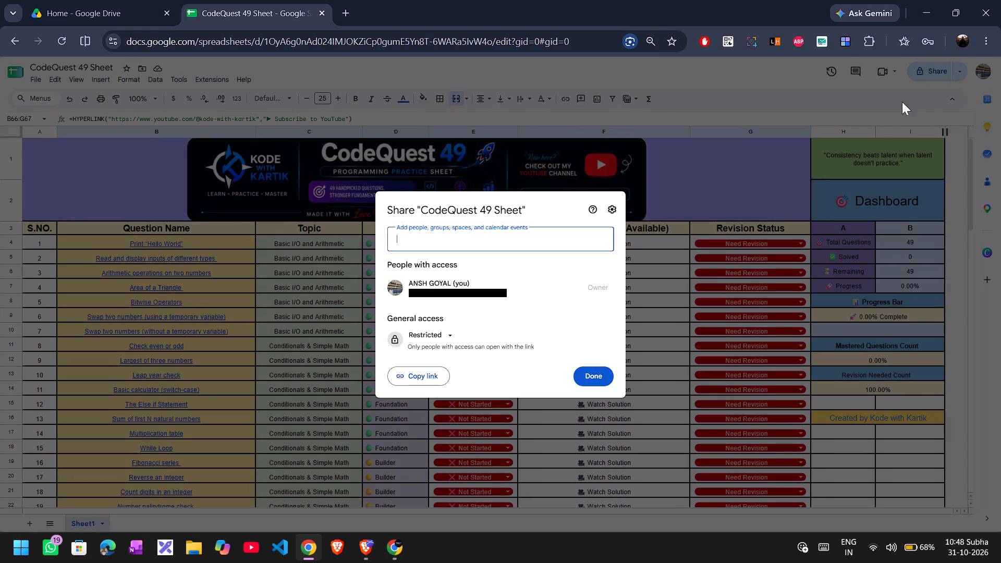
click(434, 334)
click(484, 418)
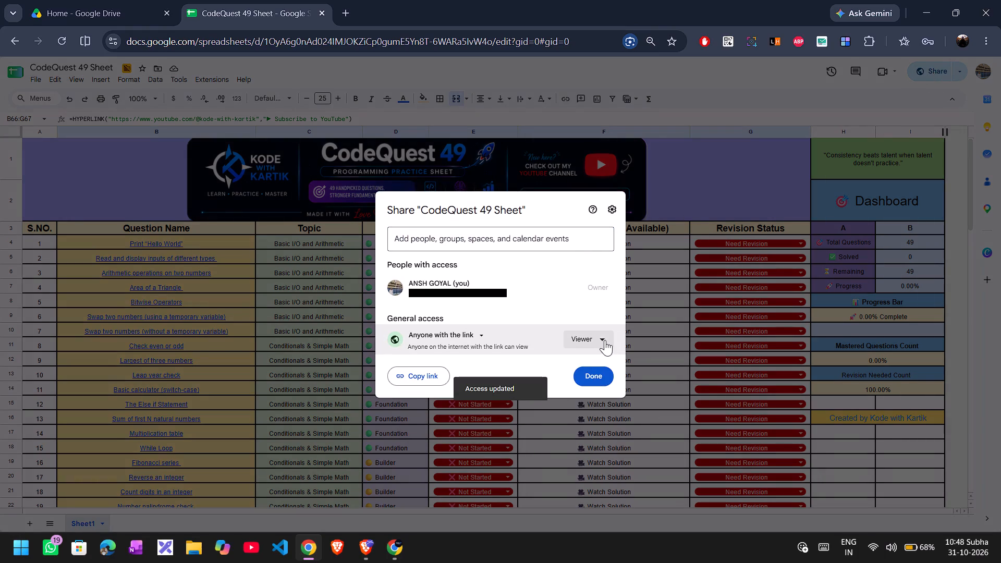
click(605, 340)
click(576, 372)
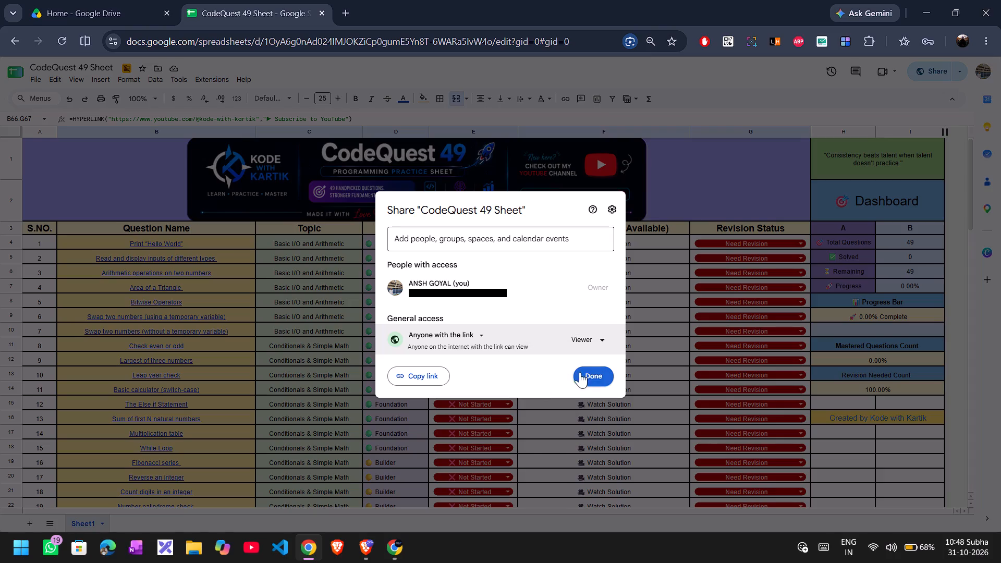
click(600, 337)
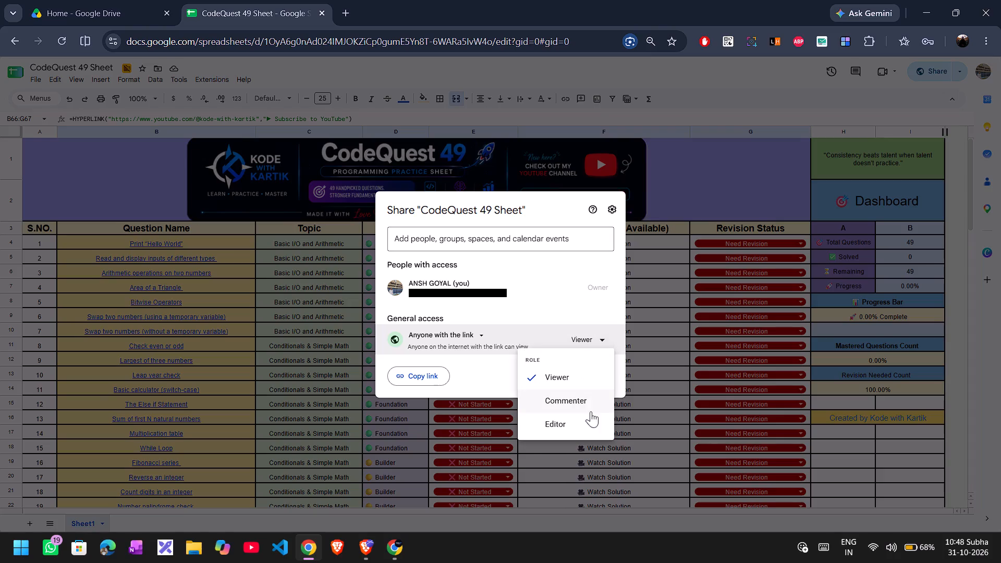
click(593, 337)
In the sheet's sharing settings, disable the option allowing editors to change permissions and share, and return to the share dialog.
click(613, 212)
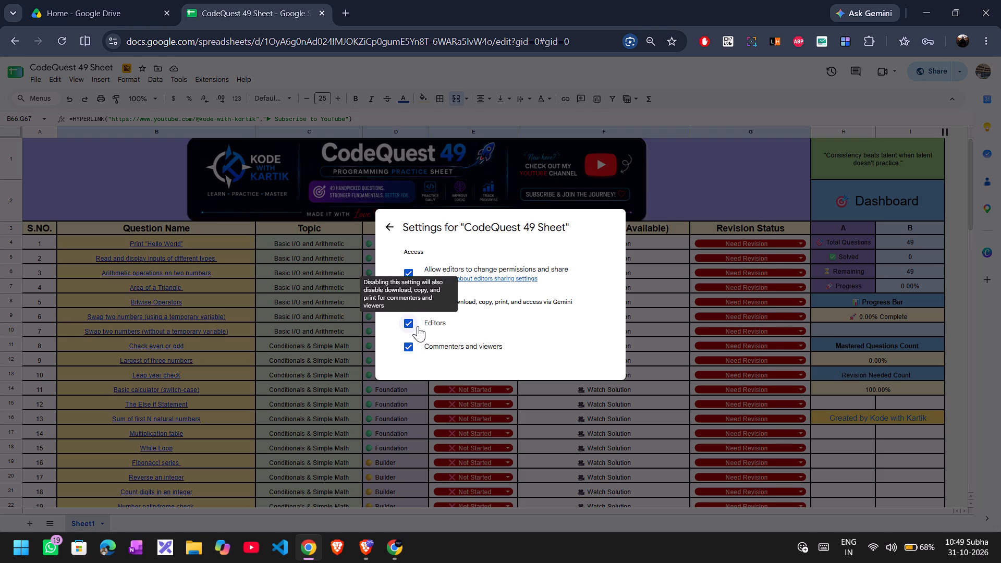
click(576, 304)
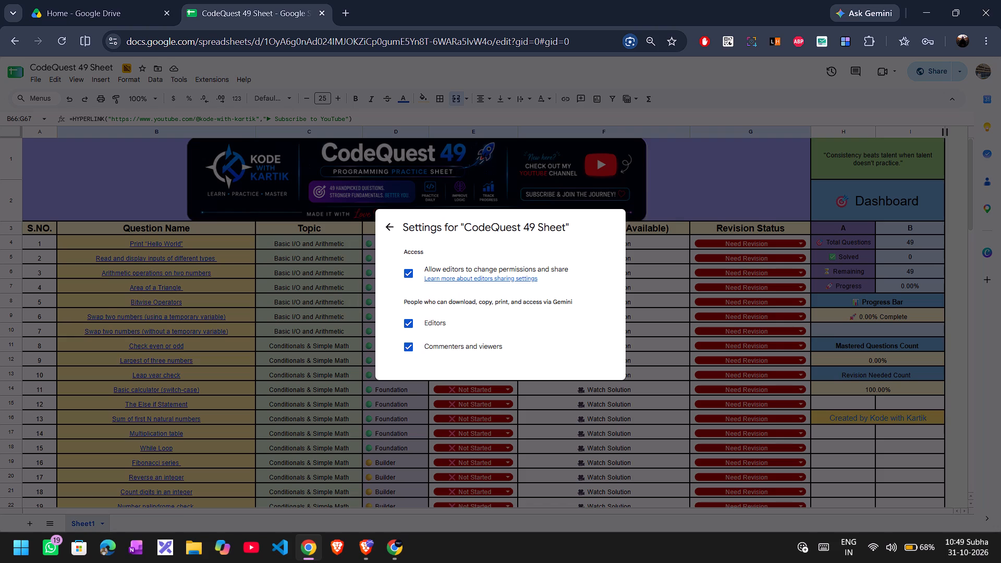
click(413, 273)
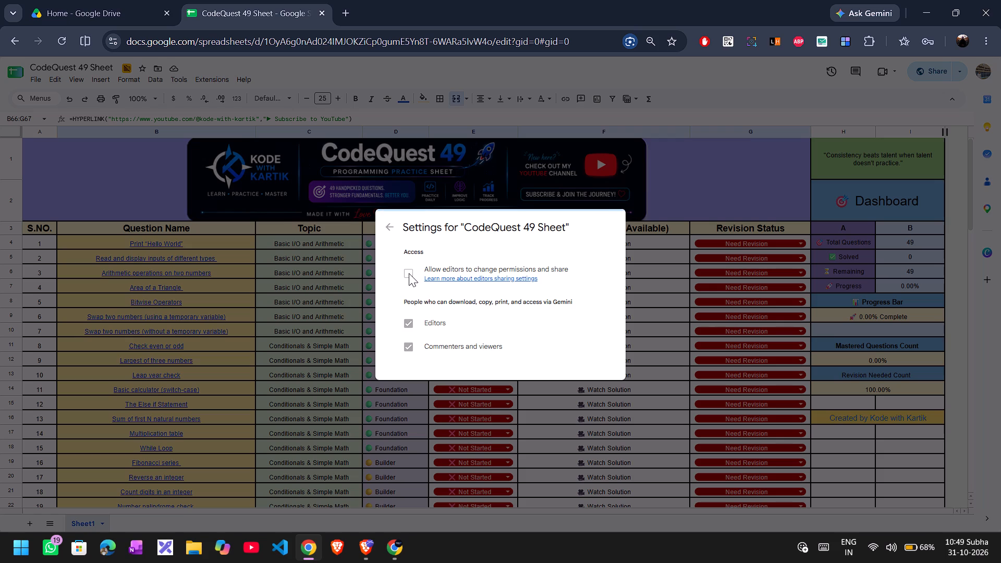
scroll(495, 349, down, 1)
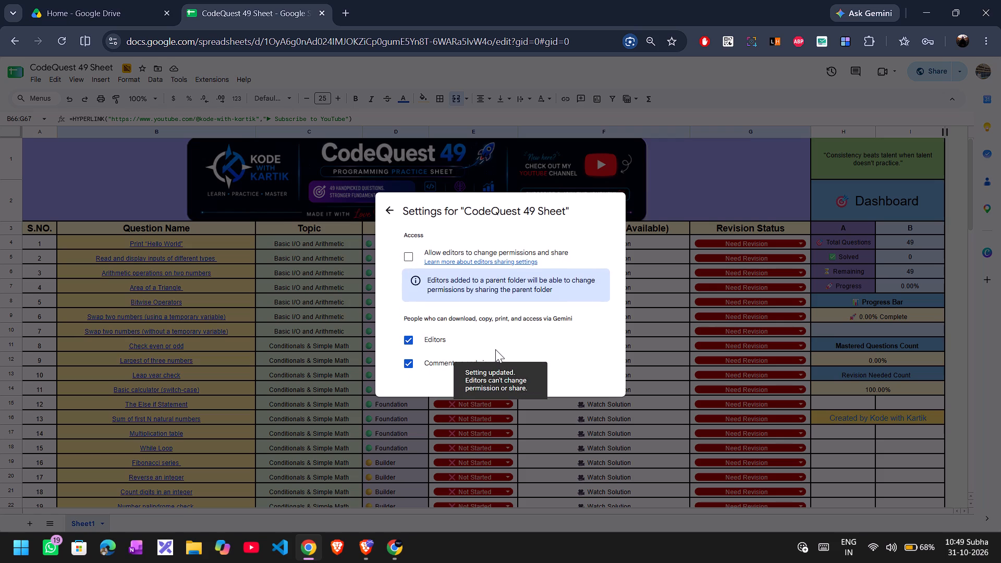
scroll(495, 349, down, 2)
click(556, 321)
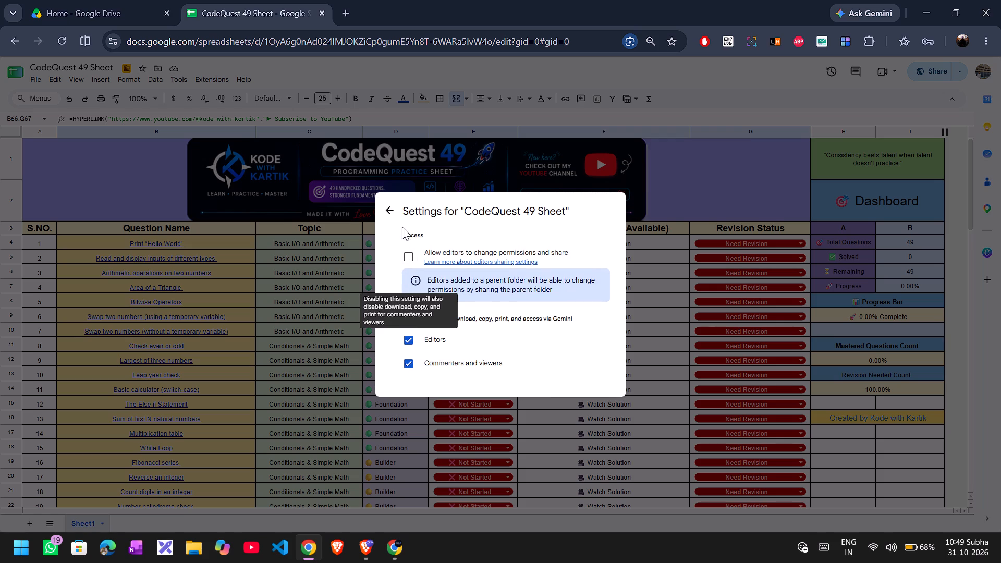
click(389, 209)
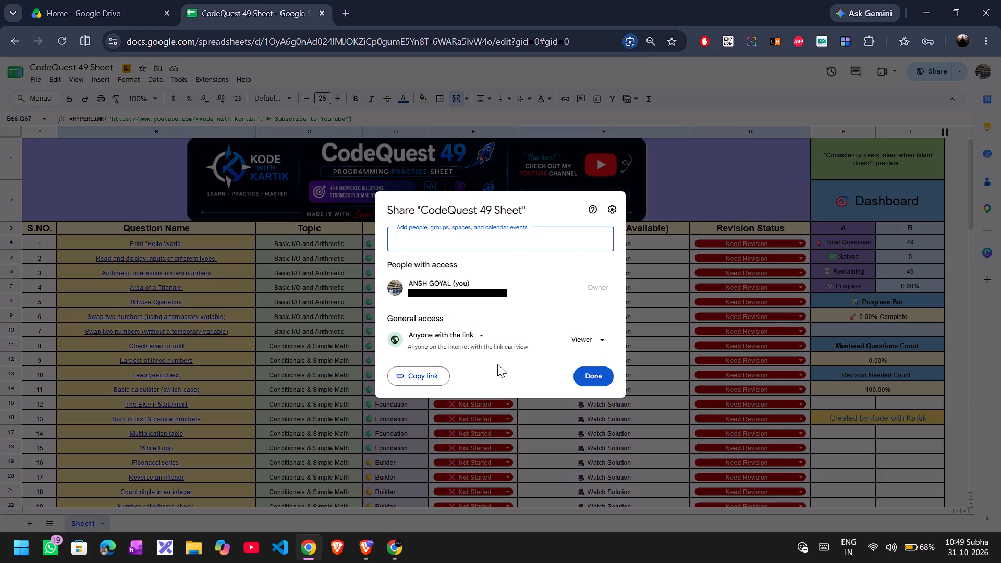
Copy the sheet's sharing link and close the share dialog.
click(405, 373)
click(593, 373)
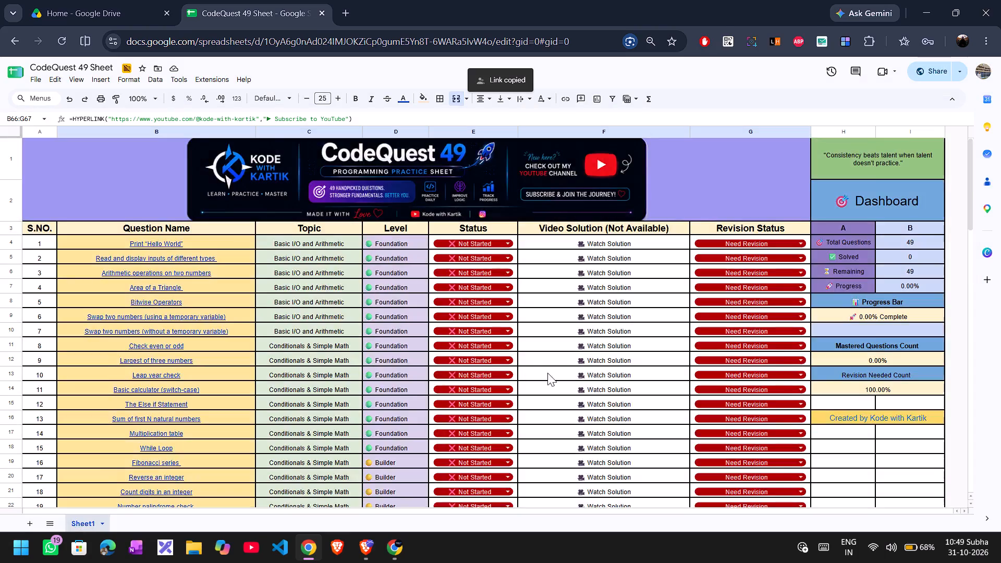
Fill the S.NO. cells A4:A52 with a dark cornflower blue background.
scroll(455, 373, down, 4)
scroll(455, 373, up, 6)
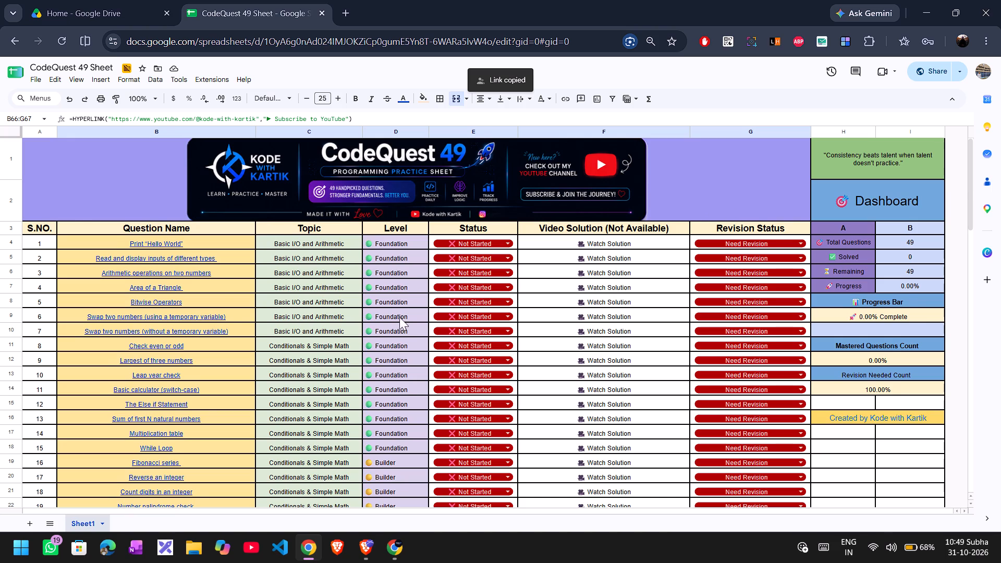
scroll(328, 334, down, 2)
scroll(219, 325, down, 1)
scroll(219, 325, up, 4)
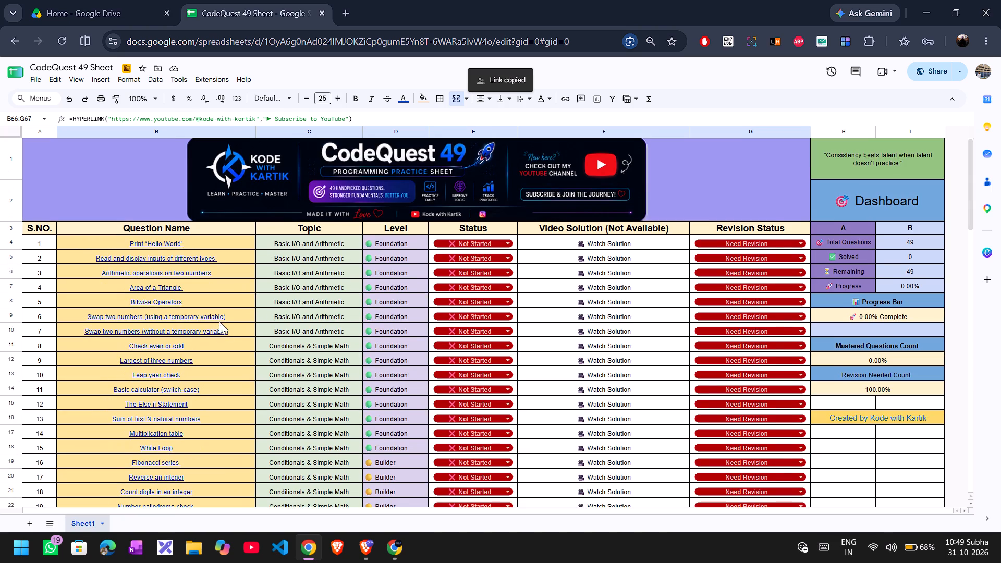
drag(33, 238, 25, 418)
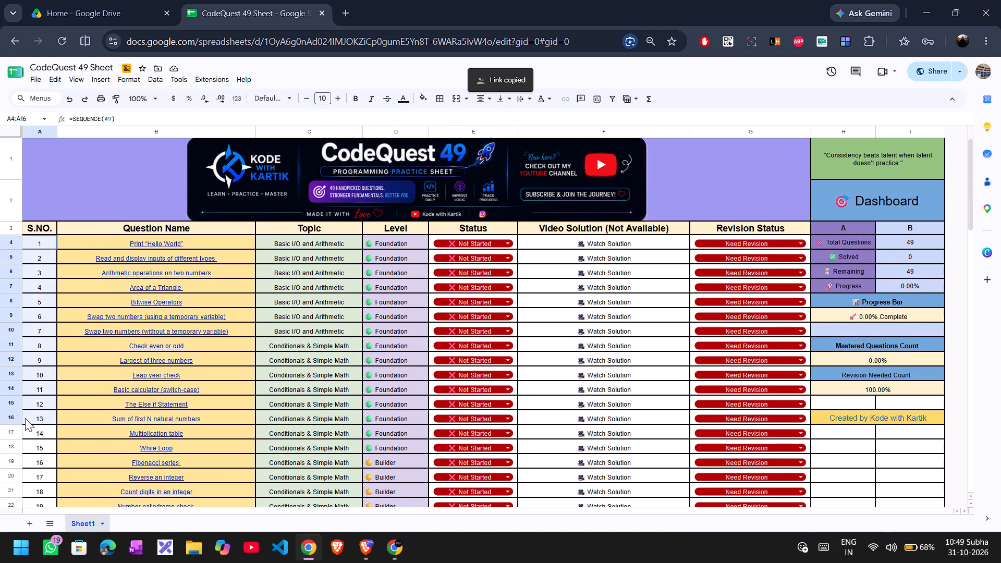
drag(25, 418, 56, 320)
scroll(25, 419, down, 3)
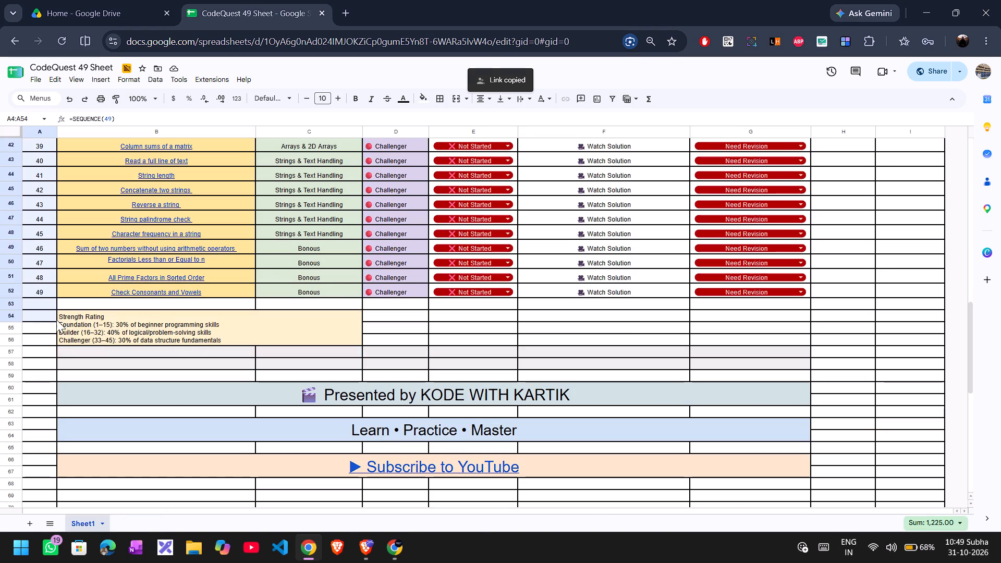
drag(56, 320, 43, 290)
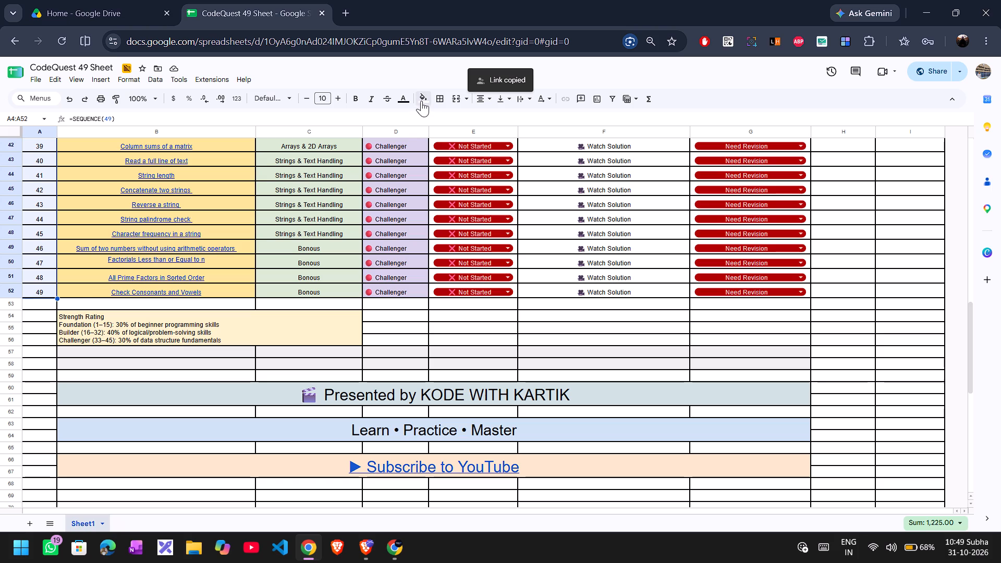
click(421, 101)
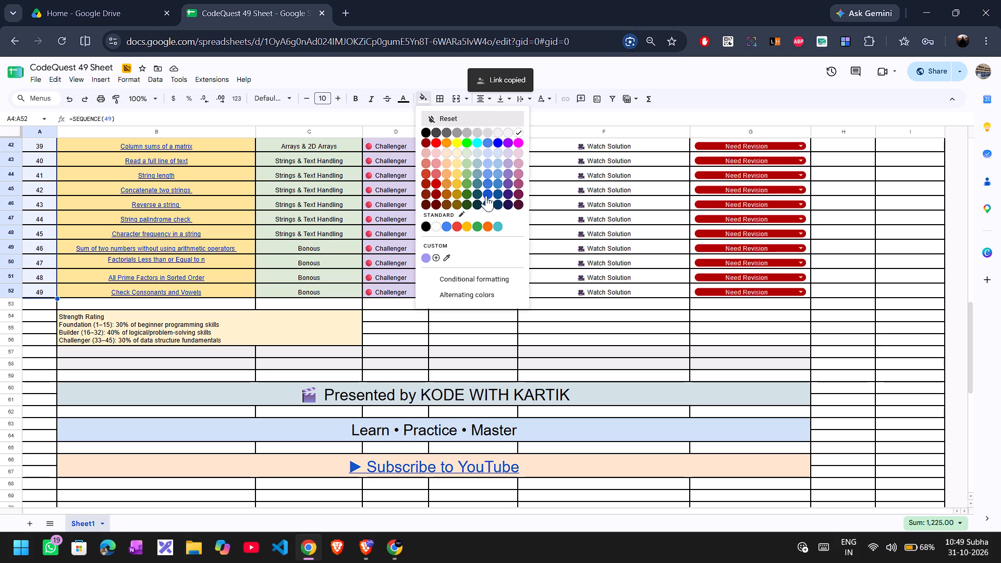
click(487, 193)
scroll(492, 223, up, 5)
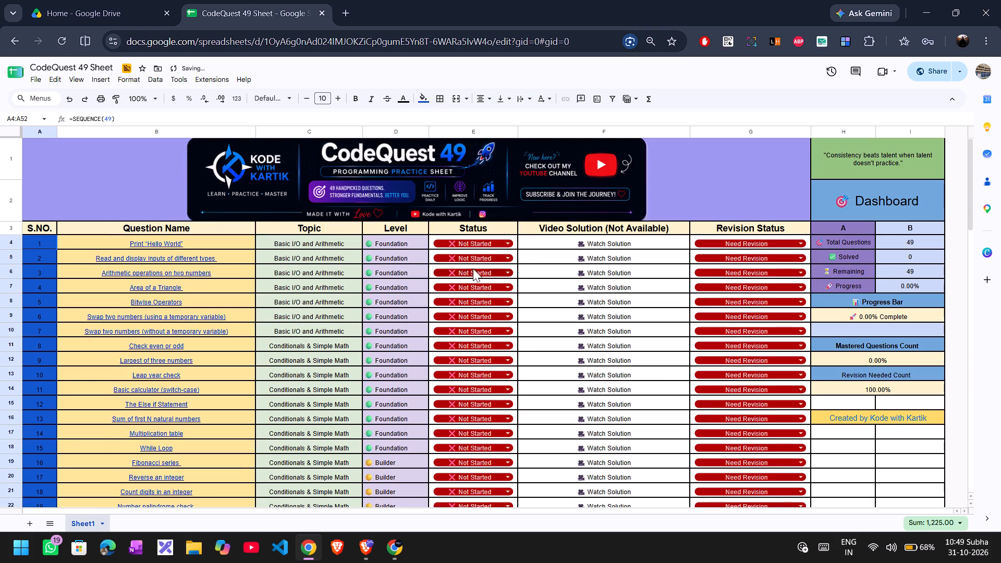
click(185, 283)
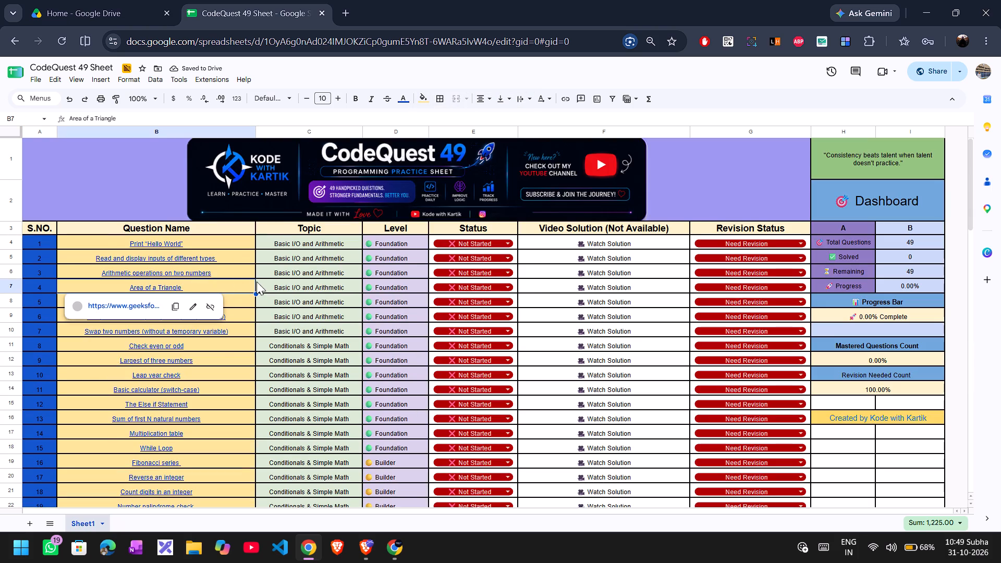
Fill the S.NO. cells A4:A52 with a light blue background.
click(47, 241)
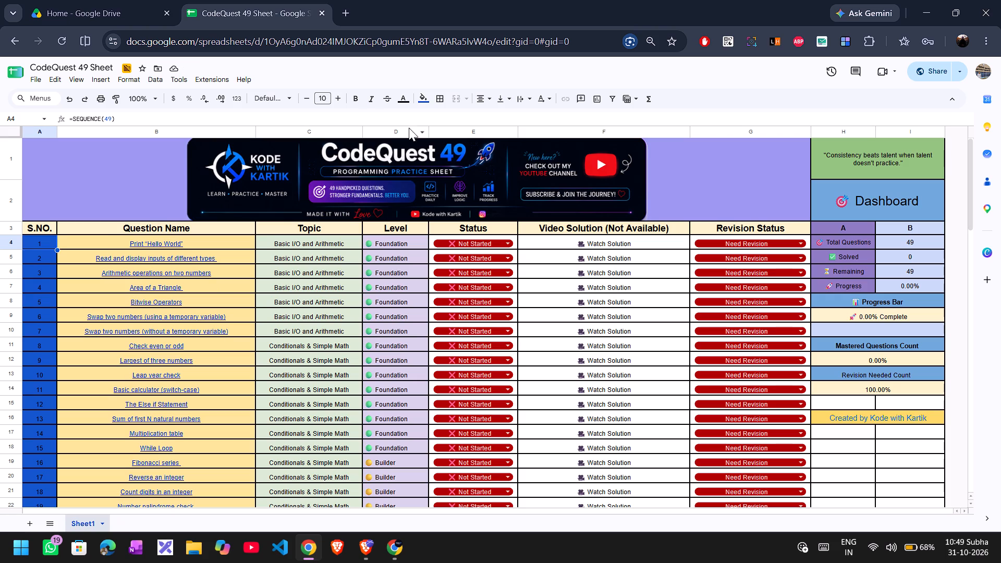
drag(38, 241, 44, 340)
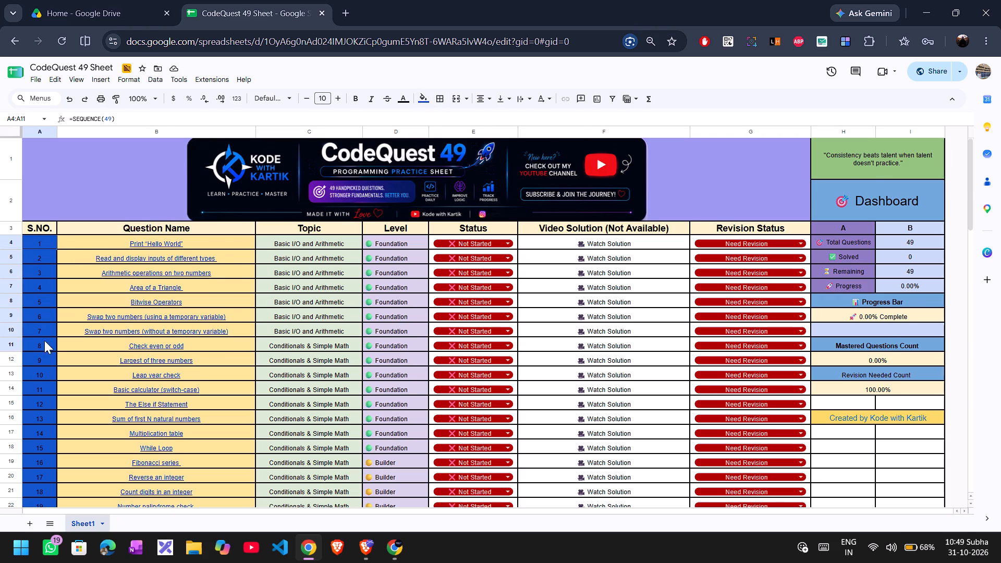
drag(44, 340, 44, 288)
scroll(42, 352, down, 3)
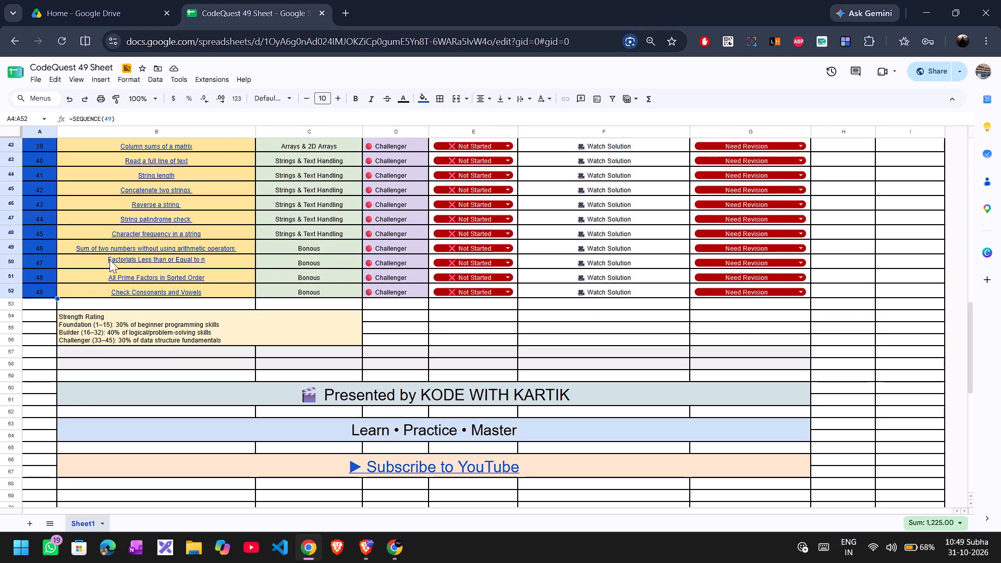
click(422, 95)
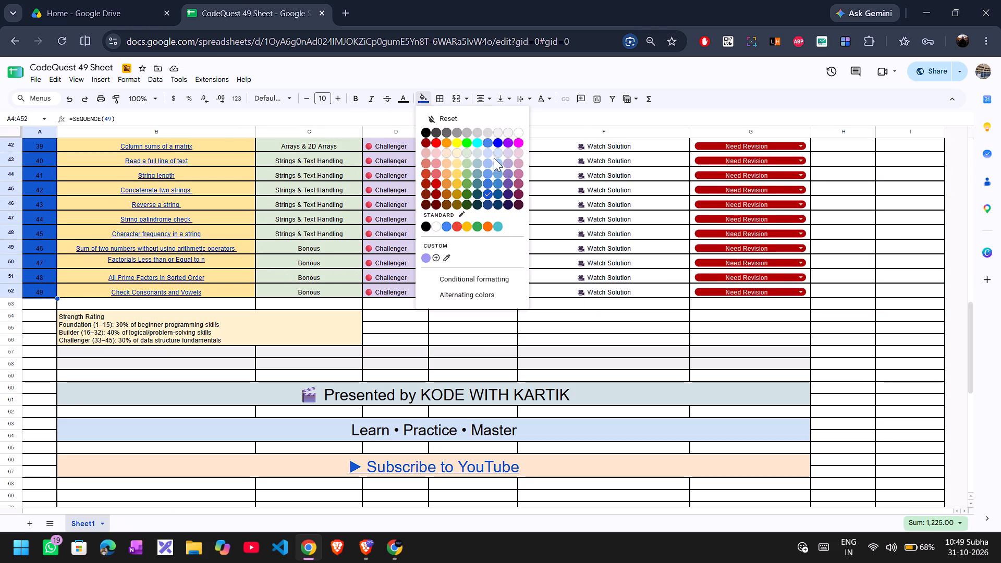
click(498, 166)
scroll(265, 247, up, 4)
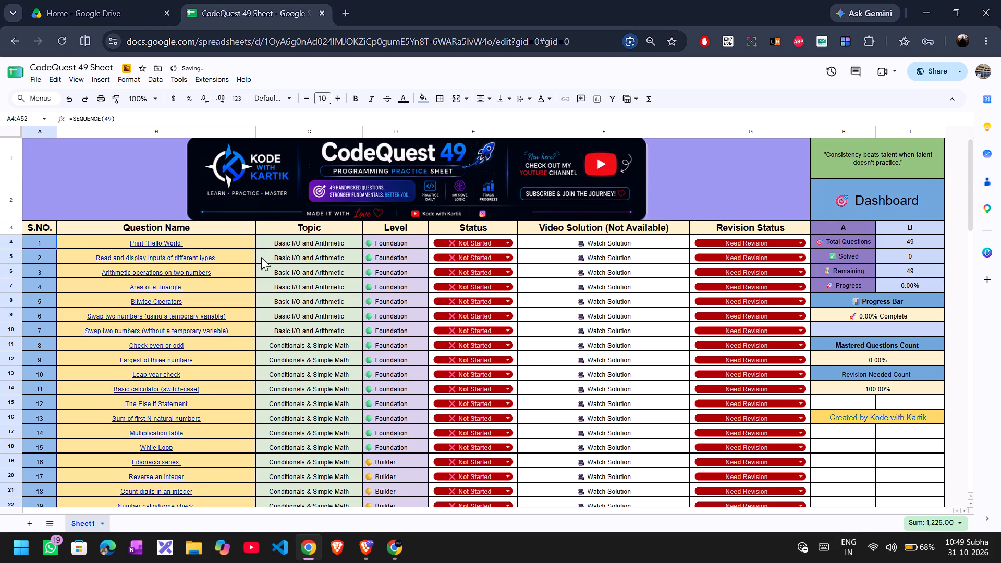
click(284, 259)
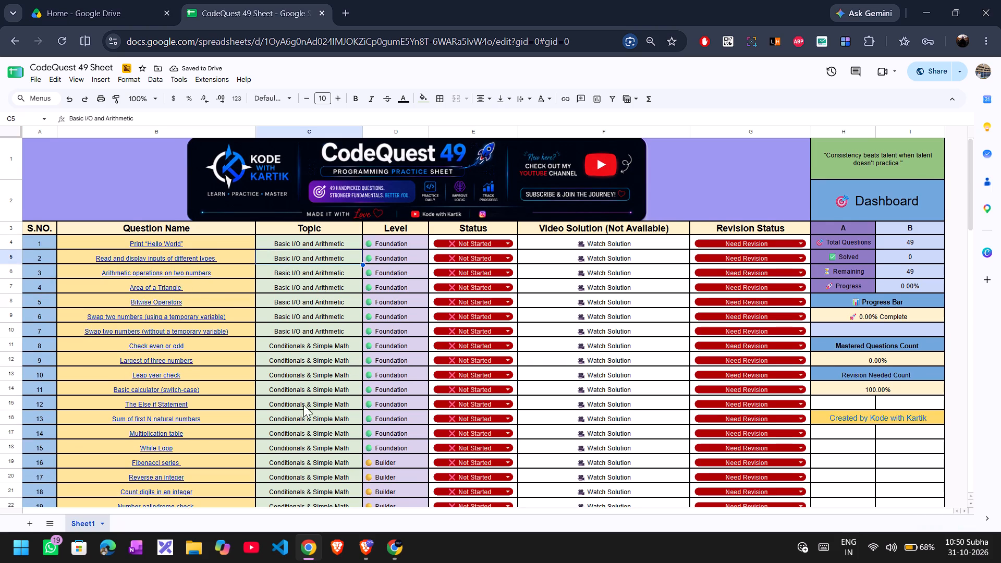
Fill the Video Solution cells F4:F52 with magenta, settling on the lighter pinkish shade, light magenta 2.
drag(603, 239, 634, 340)
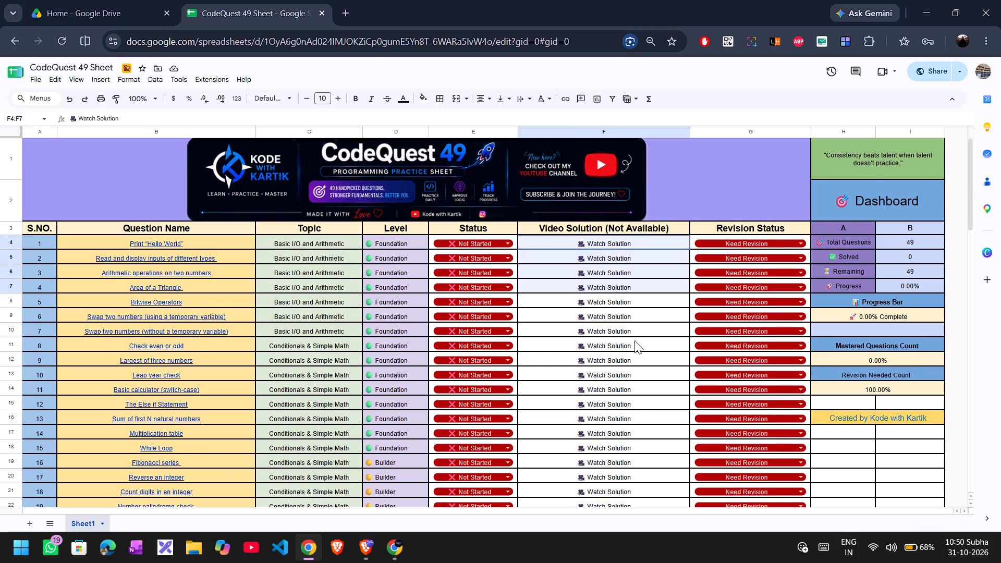
drag(634, 340, 640, 295)
scroll(634, 431, down, 3)
click(422, 99)
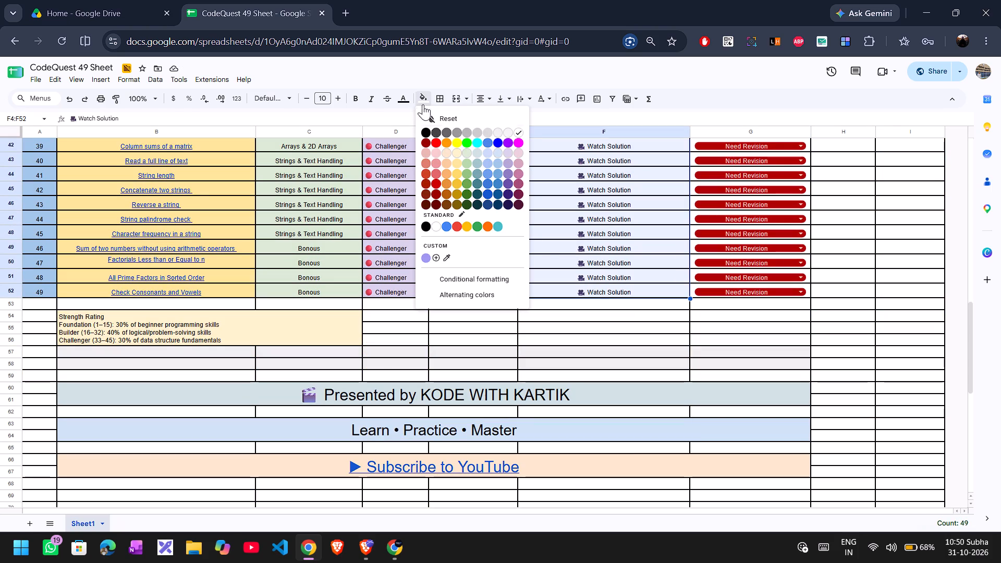
click(519, 174)
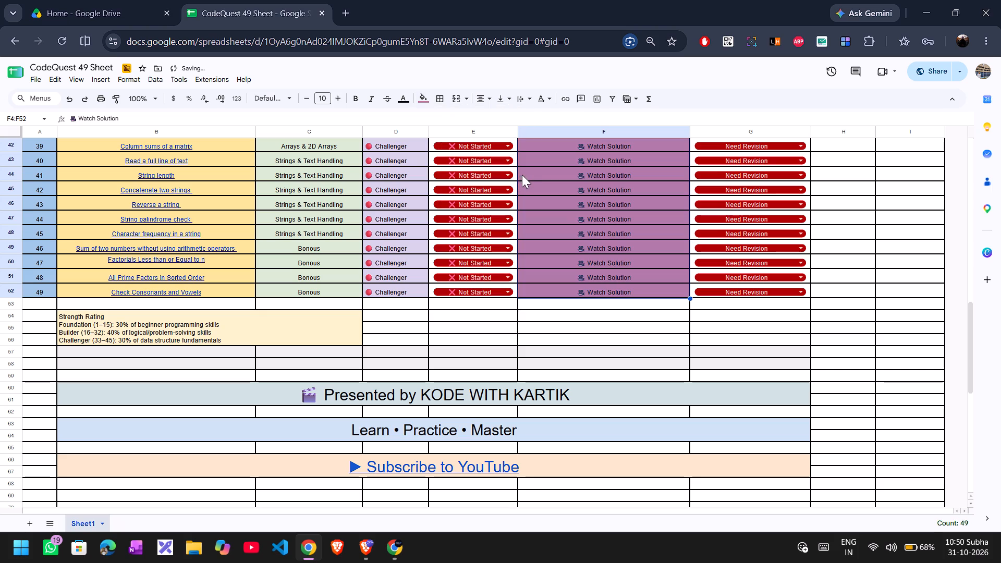
click(430, 99)
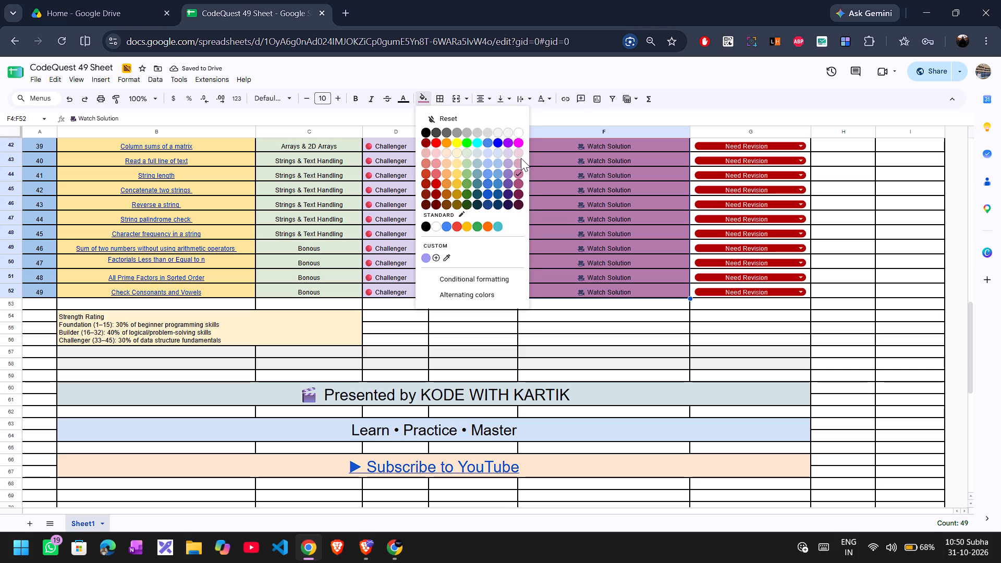
click(521, 164)
scroll(601, 228, up, 3)
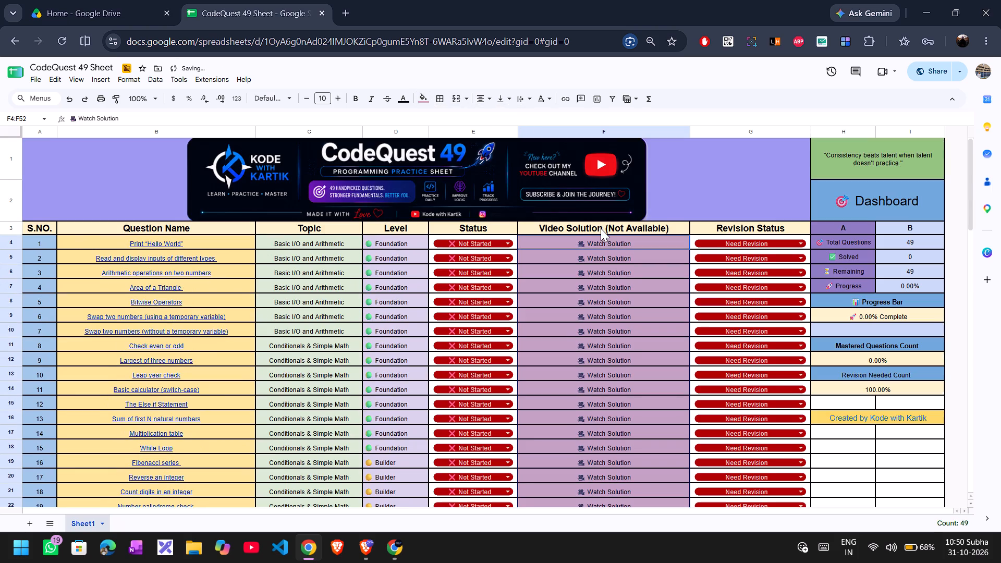
scroll(601, 228, up, 2)
click(611, 249)
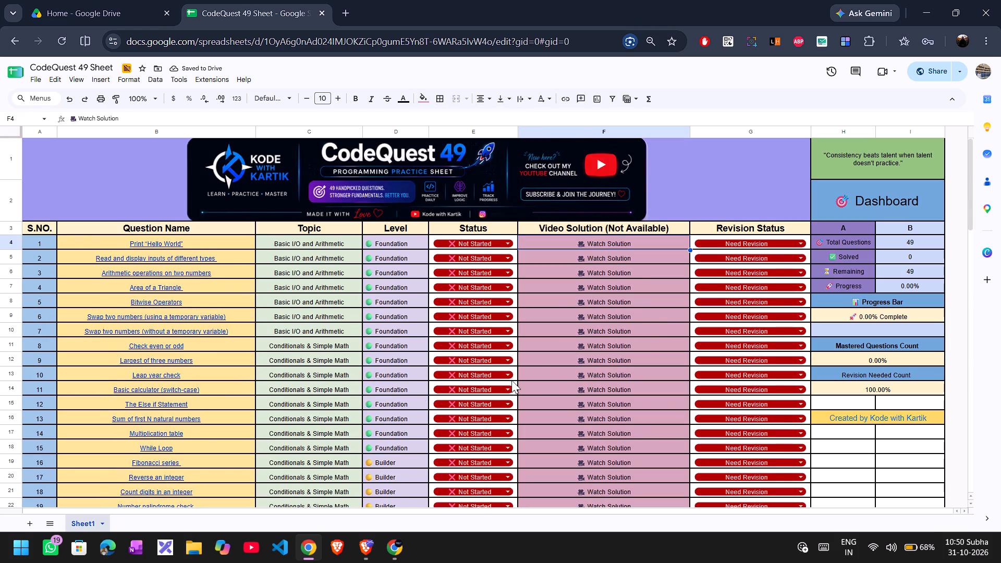
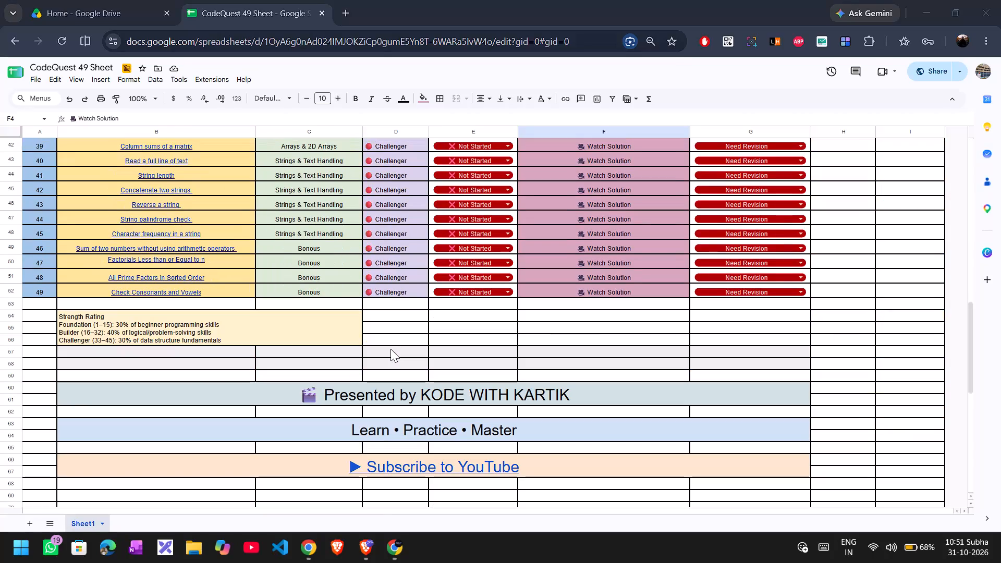
Open the channel link from the sheet's "Subscribe to YouTube" banner to check it.
click(490, 468)
click(98, 485)
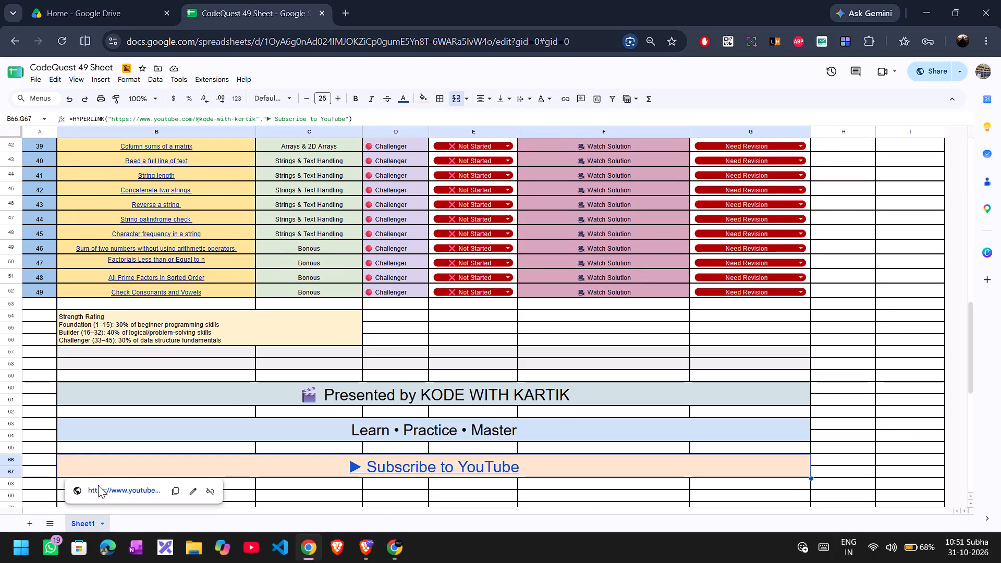
click(106, 495)
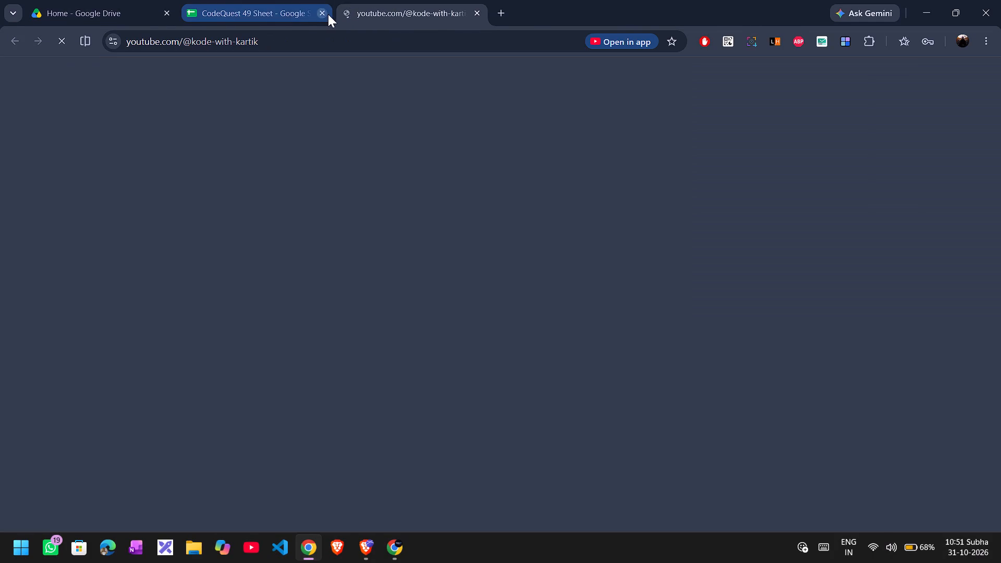
Close the CodeQuest 49 Sheet, the Kode with Kartik YouTube channel and the Google Drive home page.
click(321, 10)
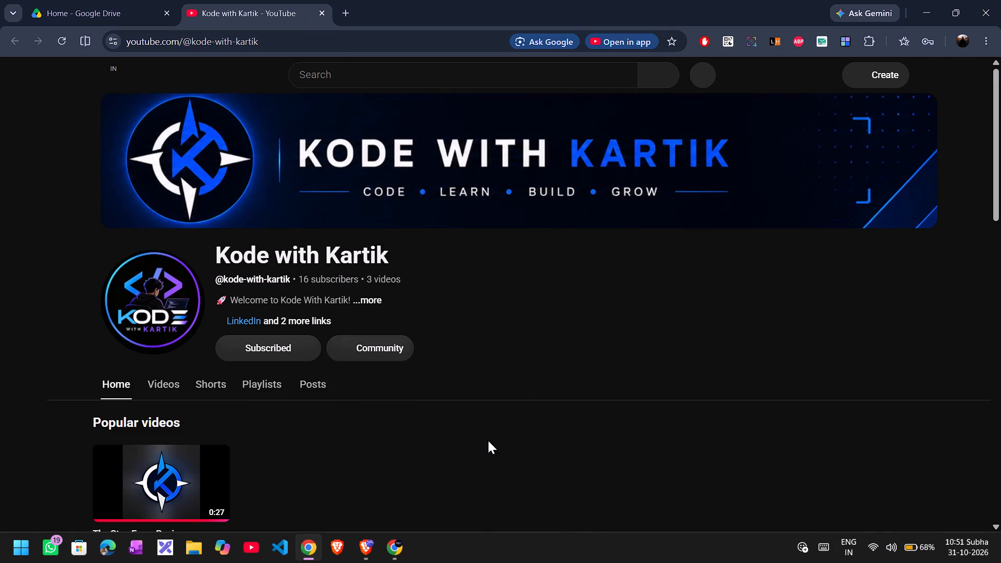
click(323, 15)
click(163, 11)
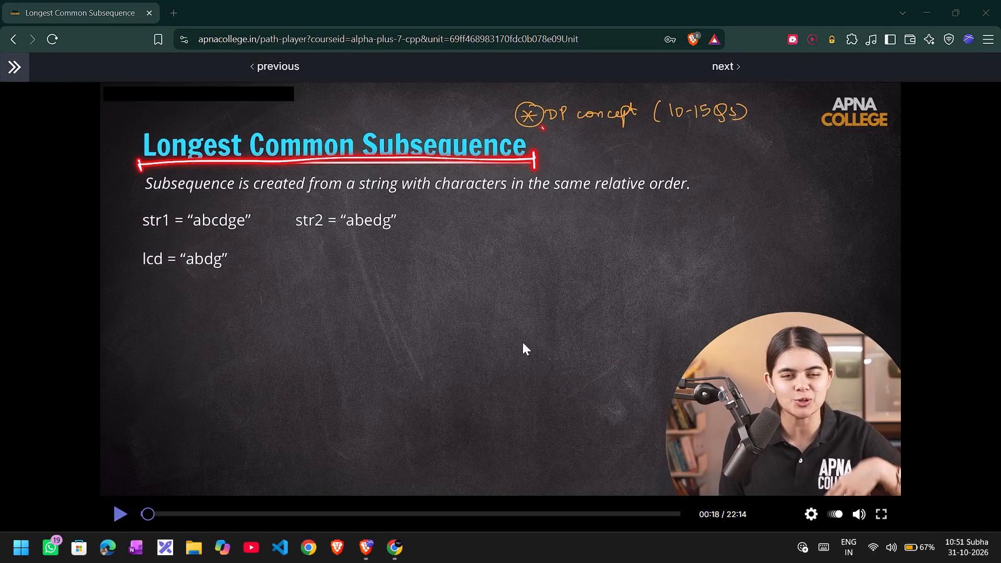
Switch to Brave and resume the Longest Common Subsequence lecture video.
click(567, 323)
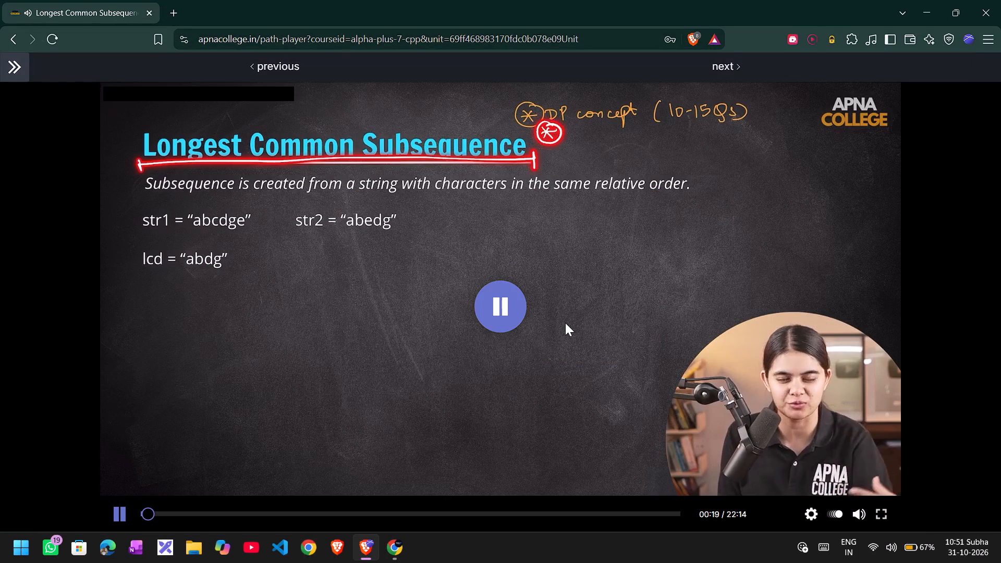
Open LinkedIn in a new tab beside the lecture and go to its home feed.
click(167, 0)
click(597, 117)
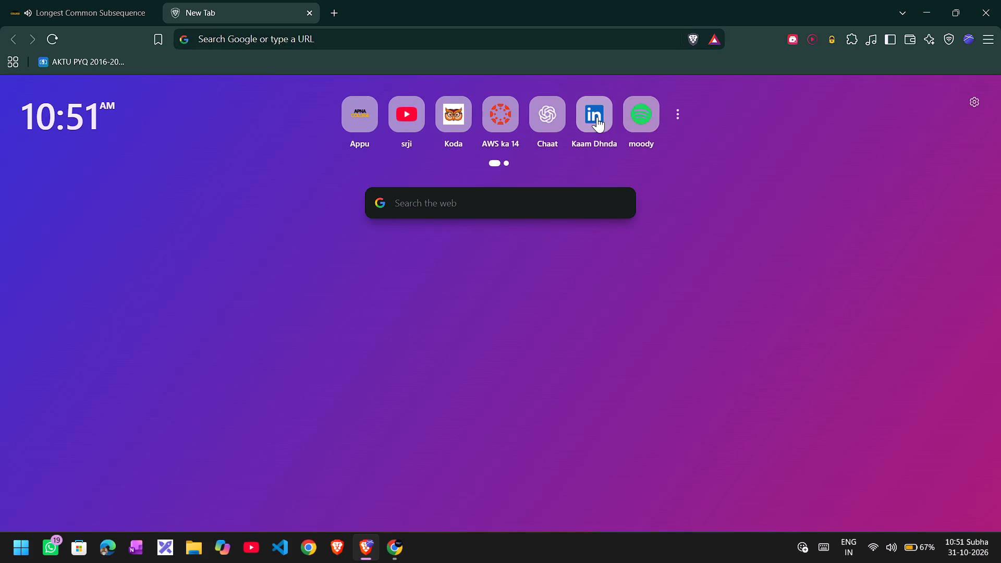
click(23, 0)
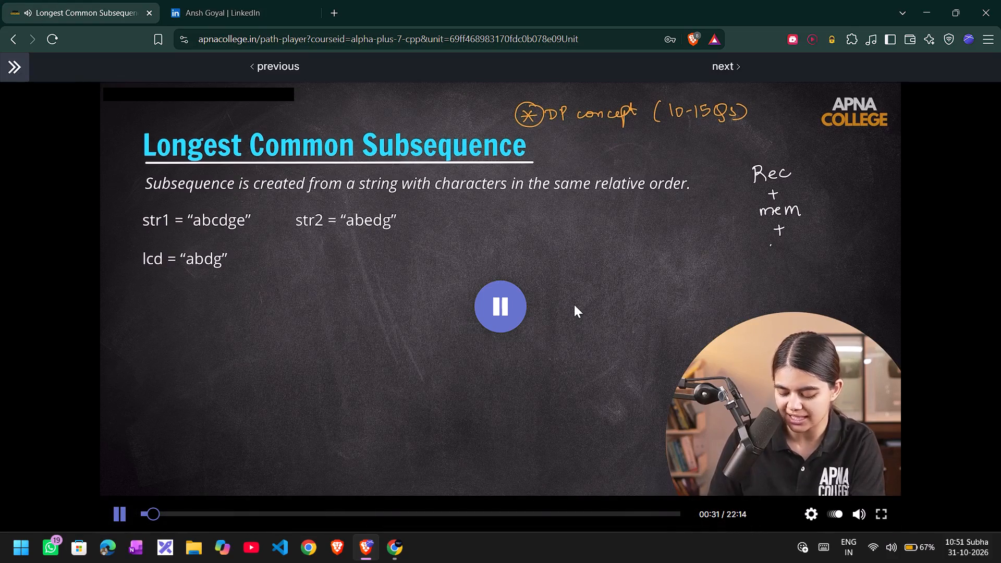
click(216, 0)
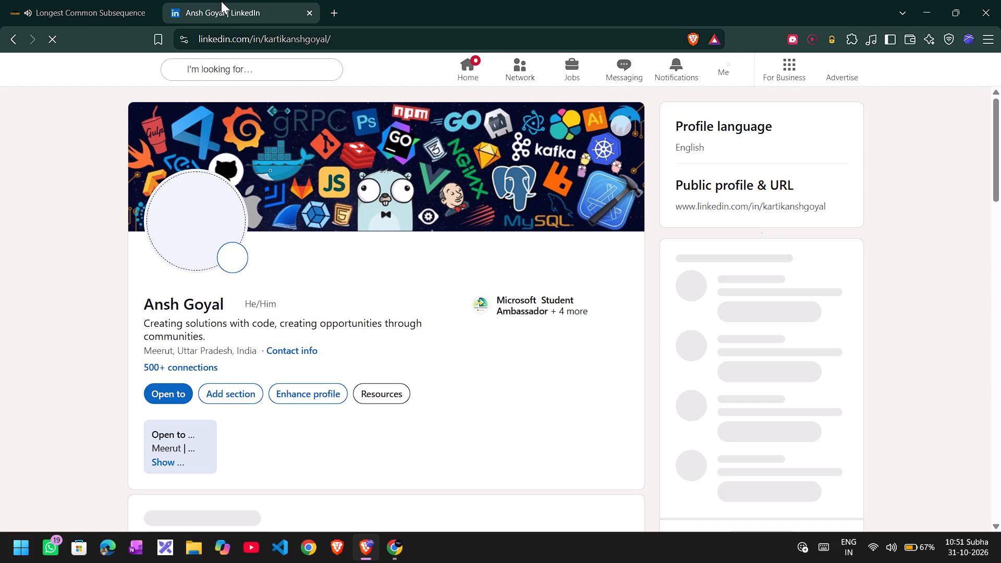
click(473, 74)
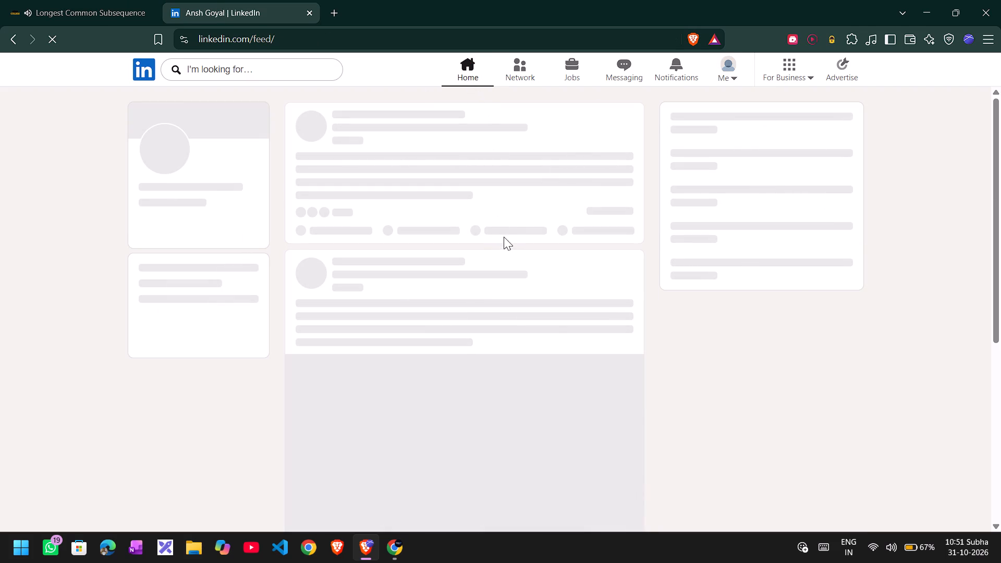
Browse the posts in the LinkedIn home feed, going back over ones of interest.
scroll(415, 298, down, 1)
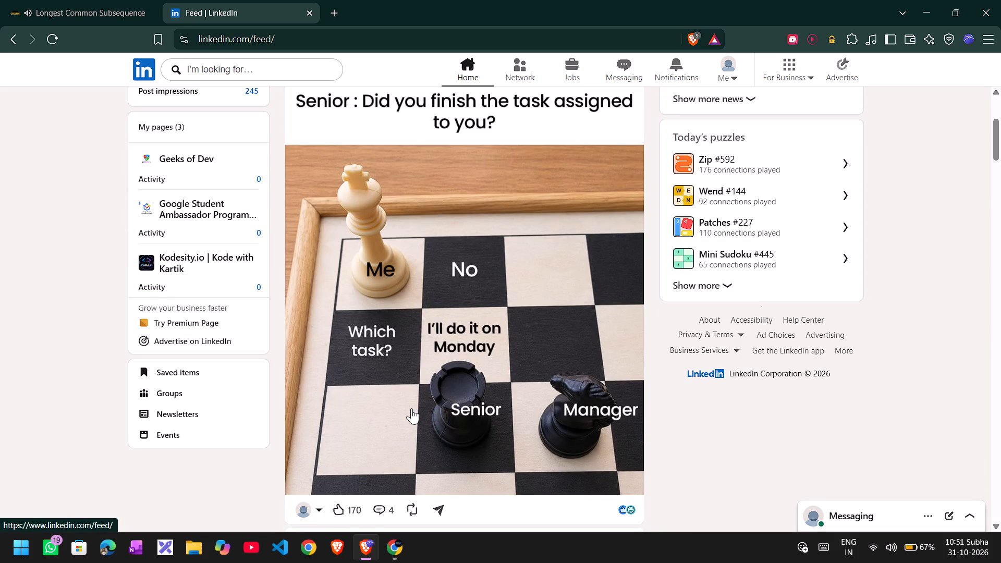
scroll(420, 395, down, 1)
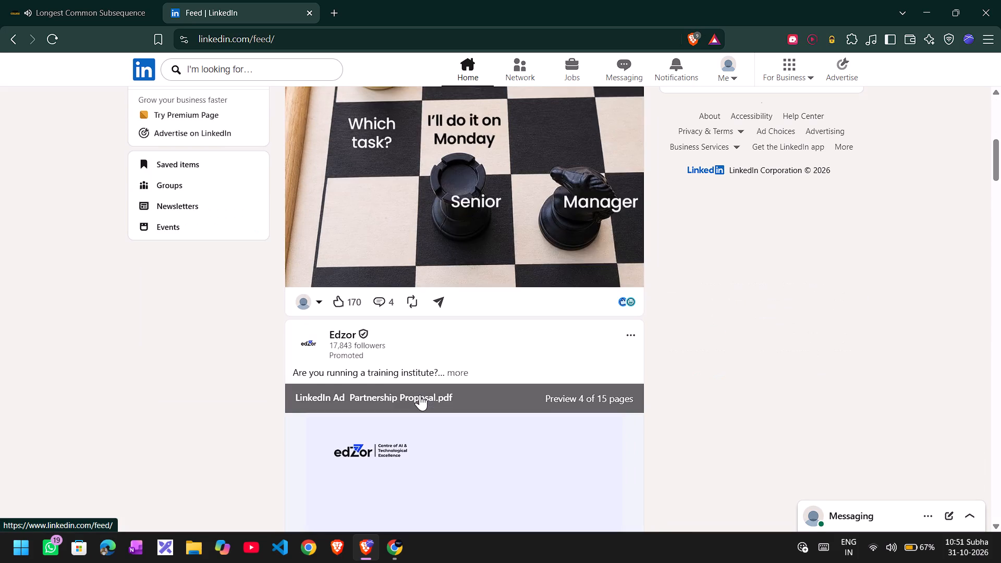
scroll(420, 395, down, 9)
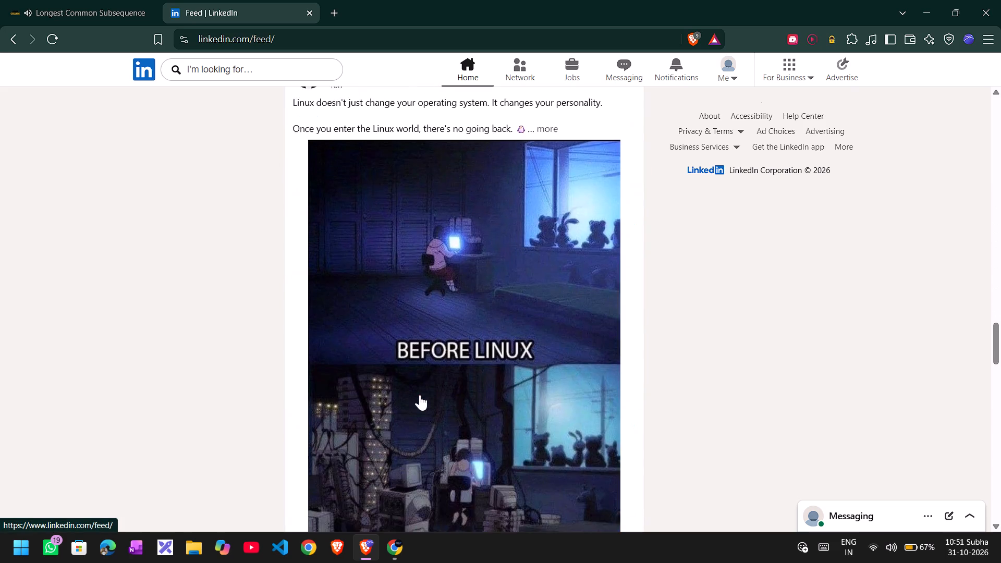
scroll(420, 395, up, 3)
scroll(420, 395, down, 2)
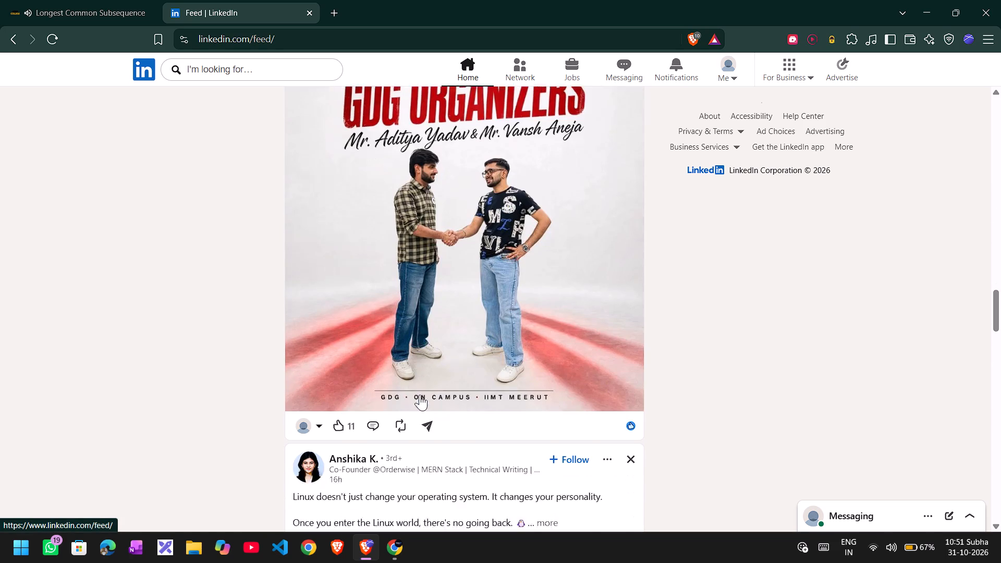
scroll(420, 395, down, 3)
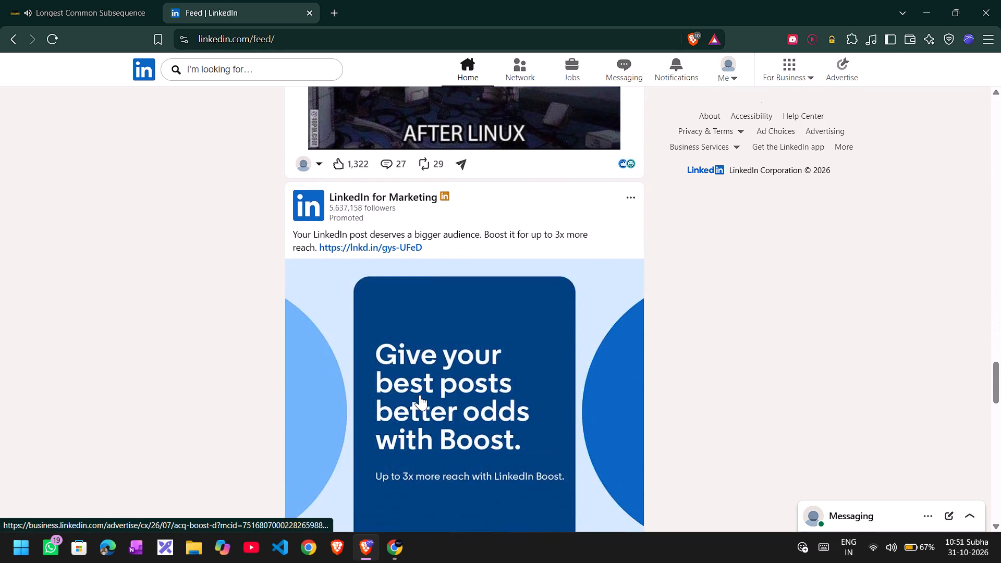
scroll(420, 395, up, 2)
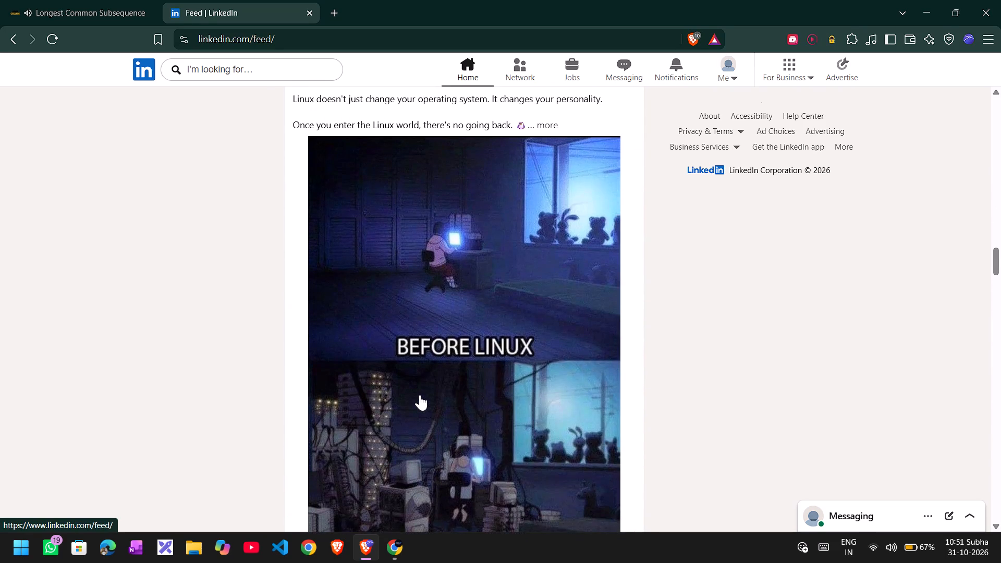
scroll(420, 395, down, 3)
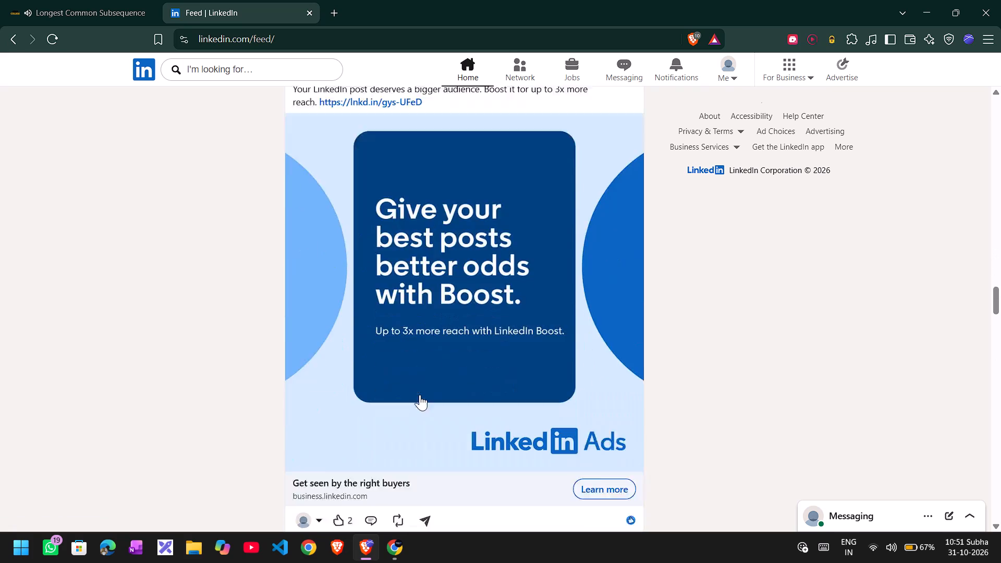
scroll(420, 395, down, 2)
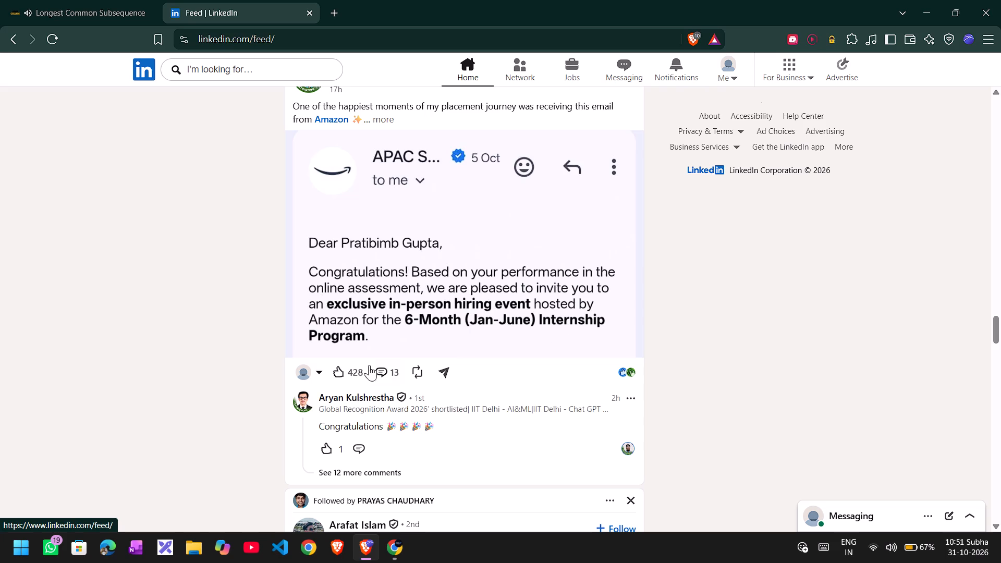
scroll(578, 407, up, 2)
scroll(578, 407, down, 1)
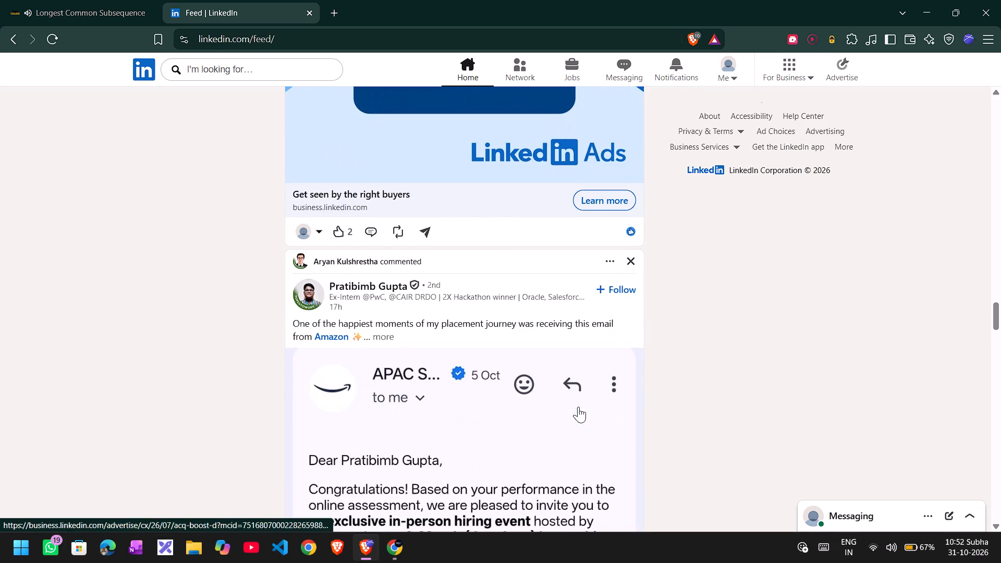
Expand and read the full post about the Amazon internship hiring event, and close the LinkedIn tab.
click(390, 334)
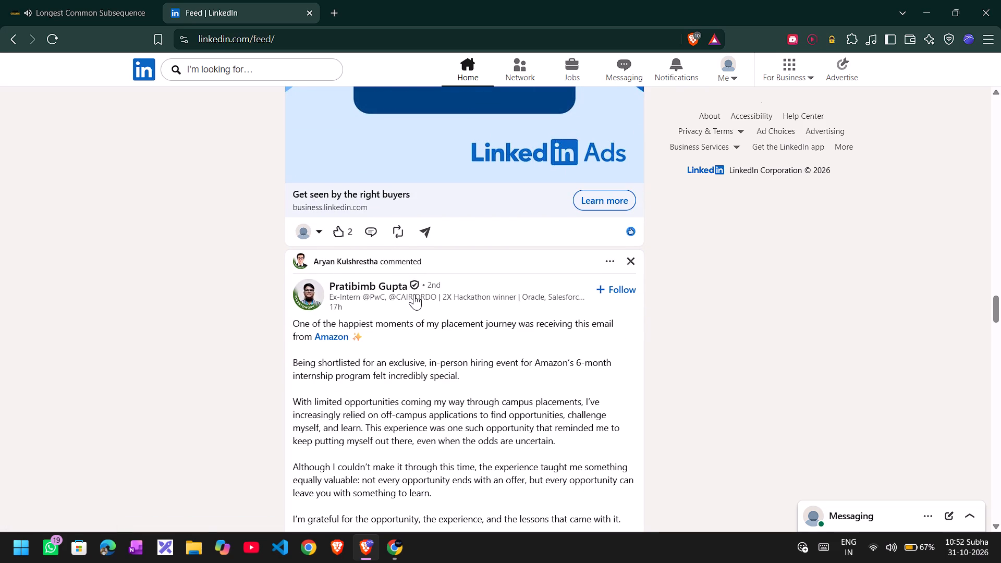
scroll(482, 410, down, 1)
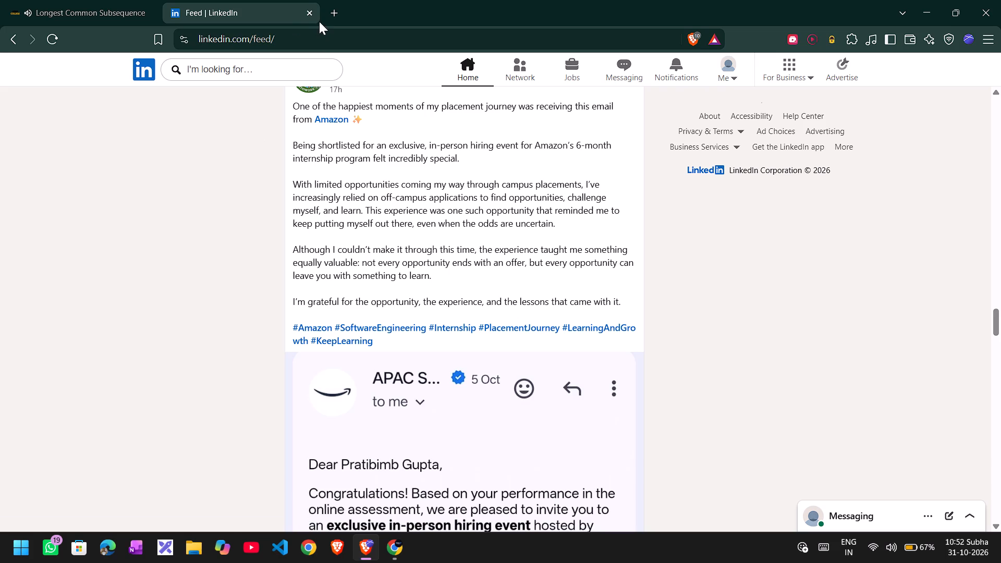
click(308, 7)
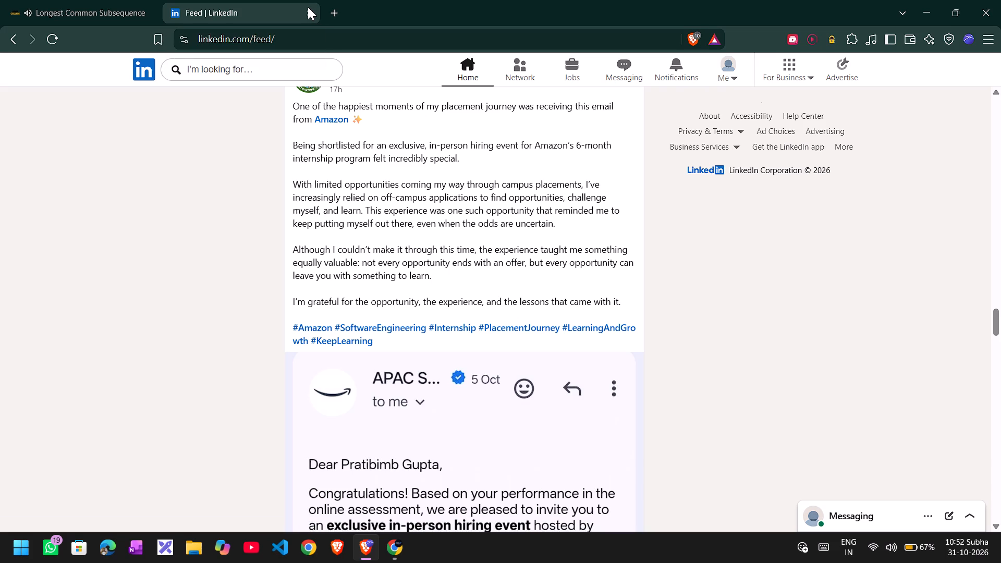
click(312, 15)
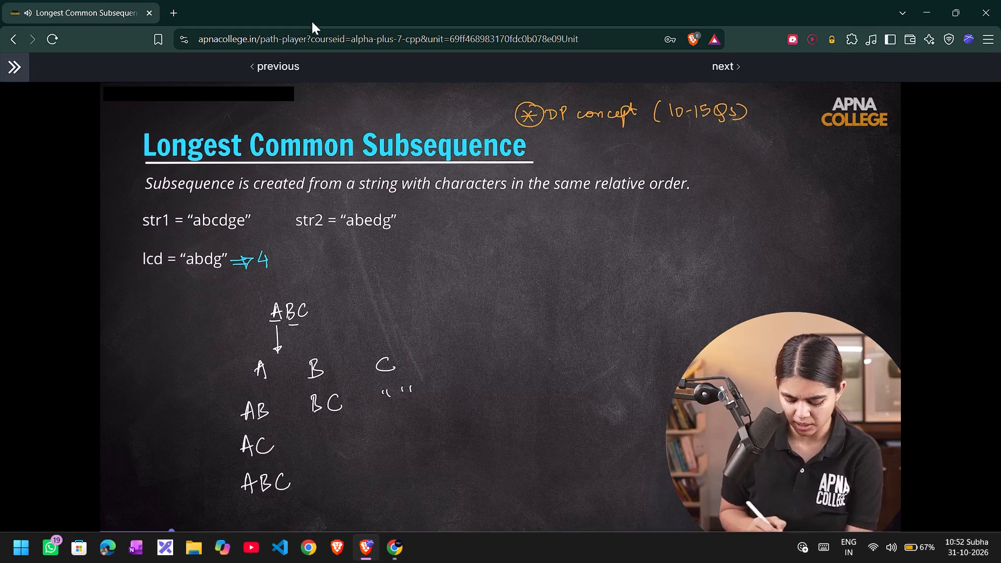
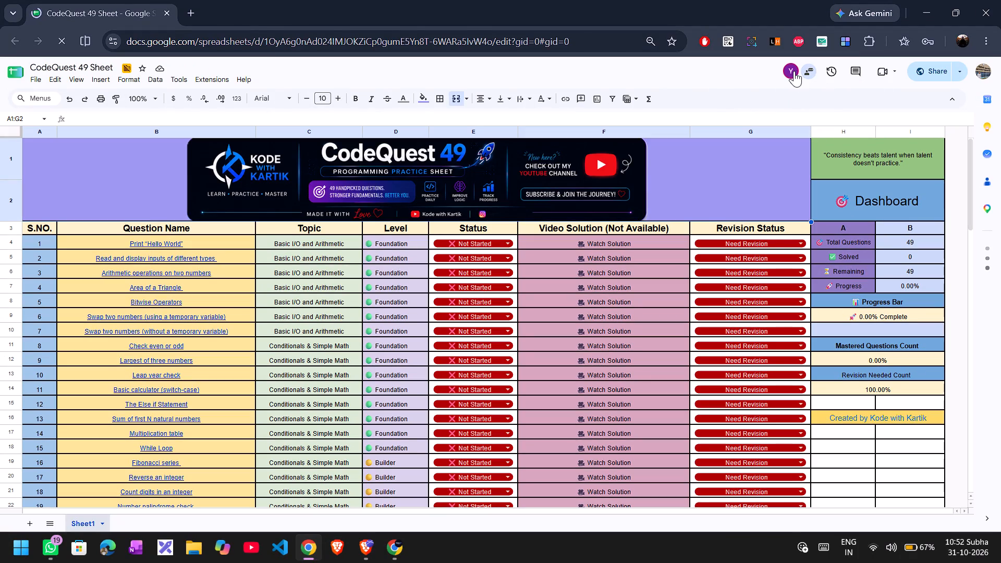
Check the other viewer present in the CodeQuest 49 sheet and look into the sheet's chat, closing it again.
click(794, 71)
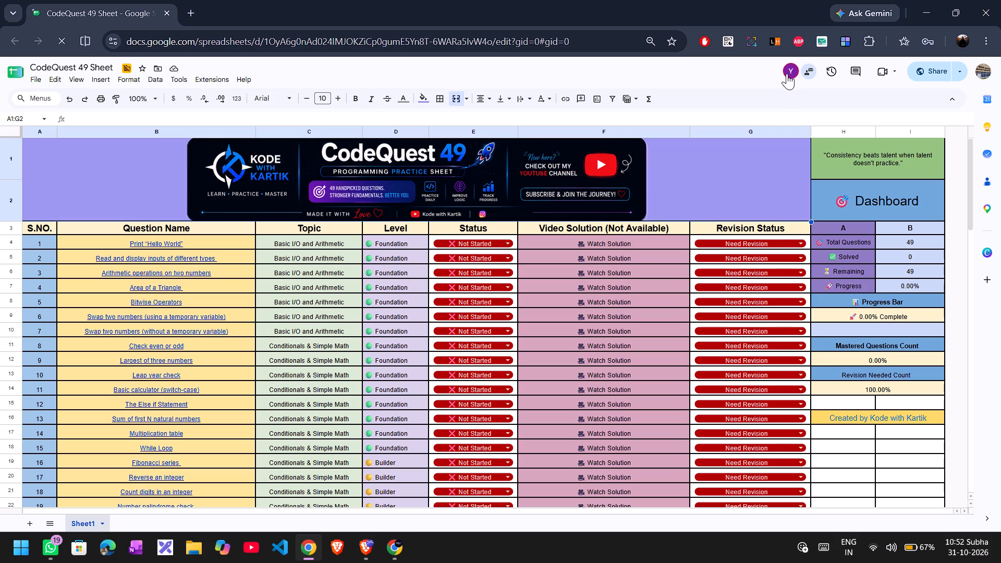
click(807, 71)
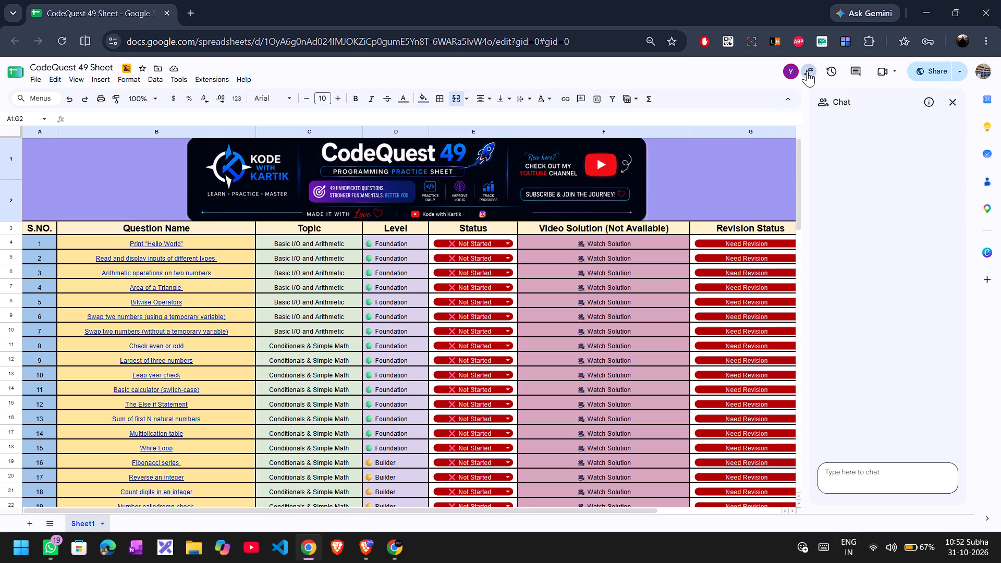
click(948, 104)
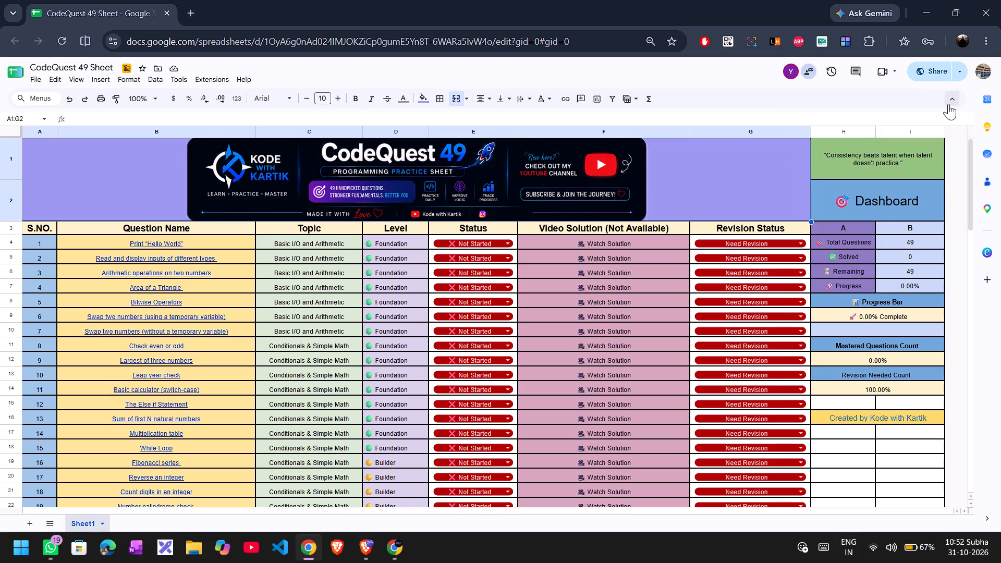